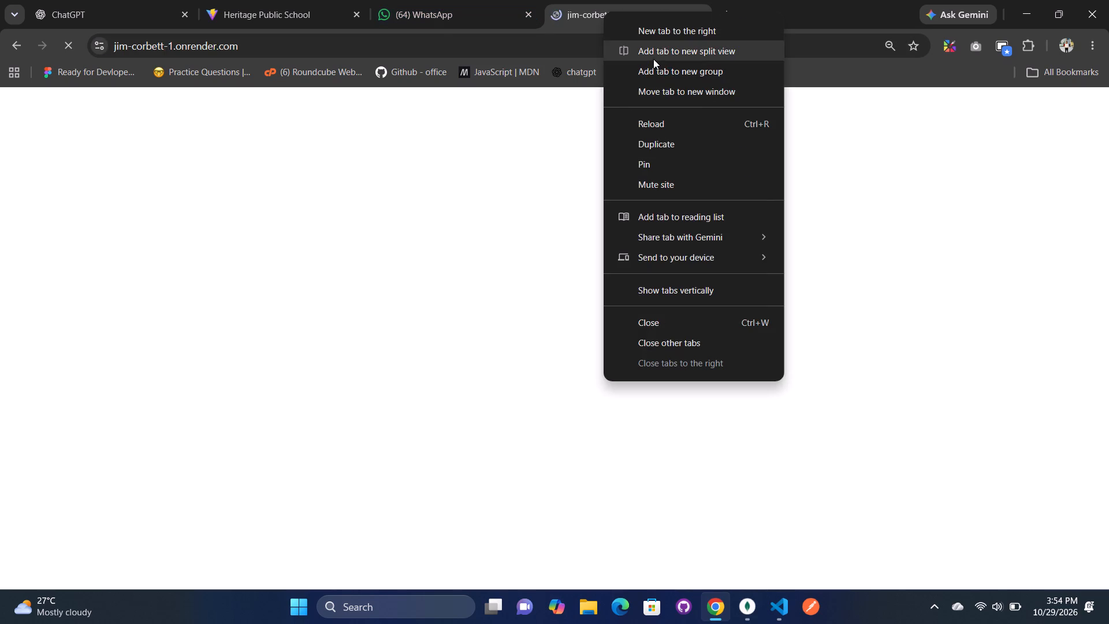
Duplicate the jim-corbett-1.onrender.com browser tab.
click(662, 135)
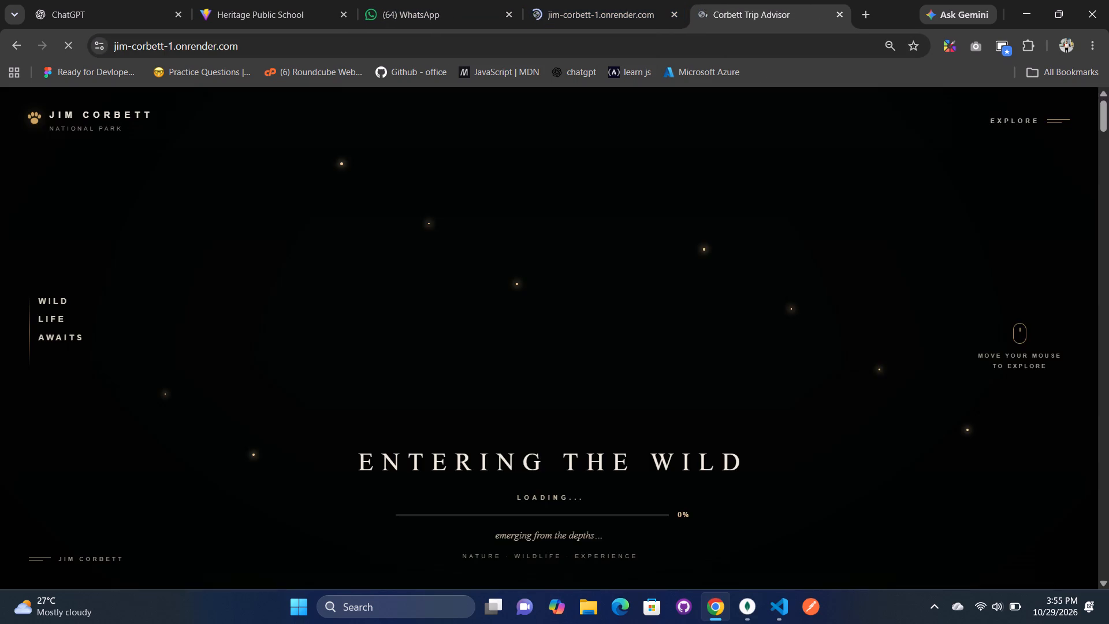
click(382, 43)
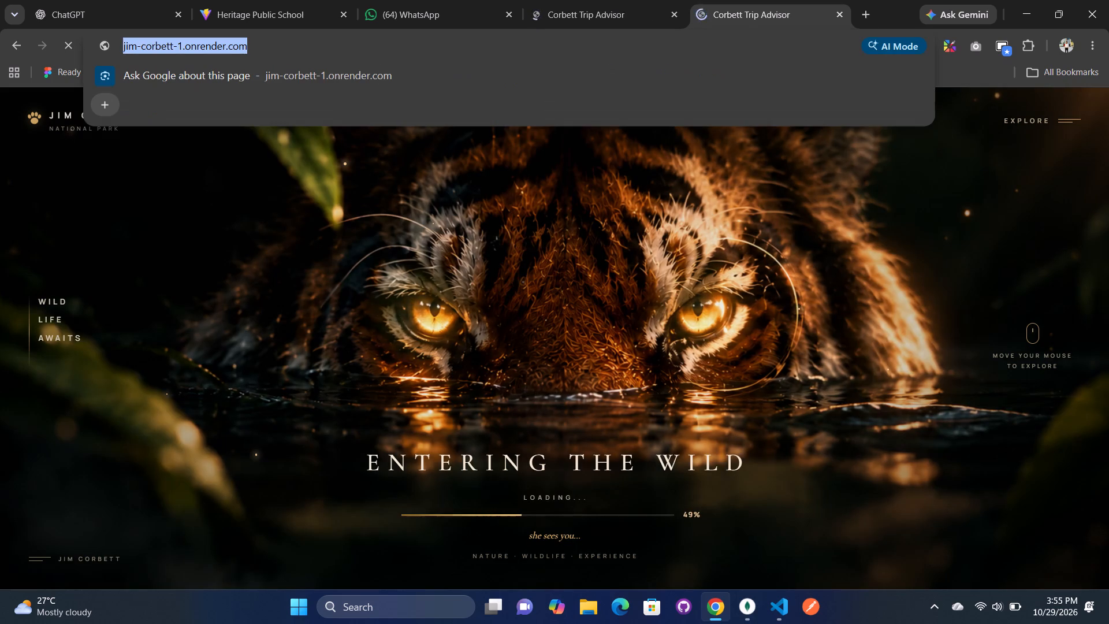
key(Right)
key(slash)
key(Right)
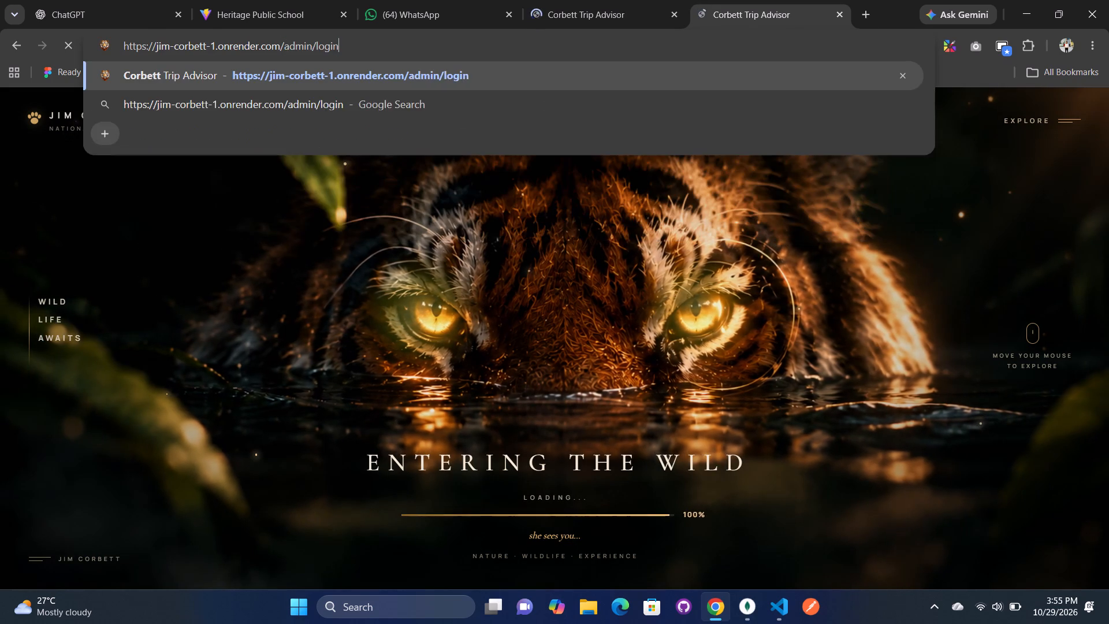
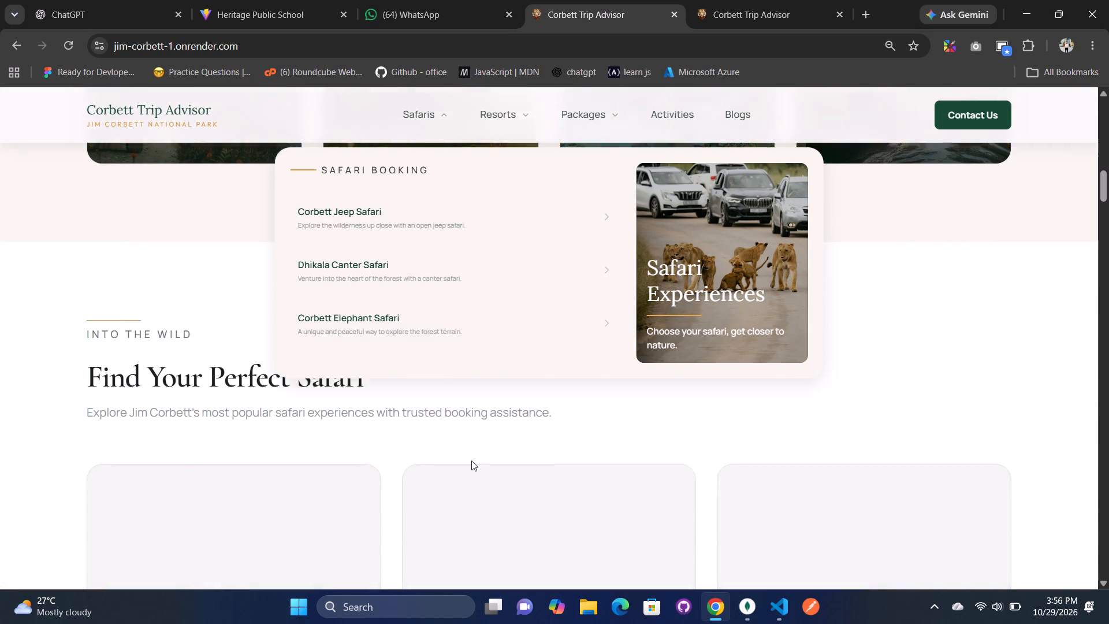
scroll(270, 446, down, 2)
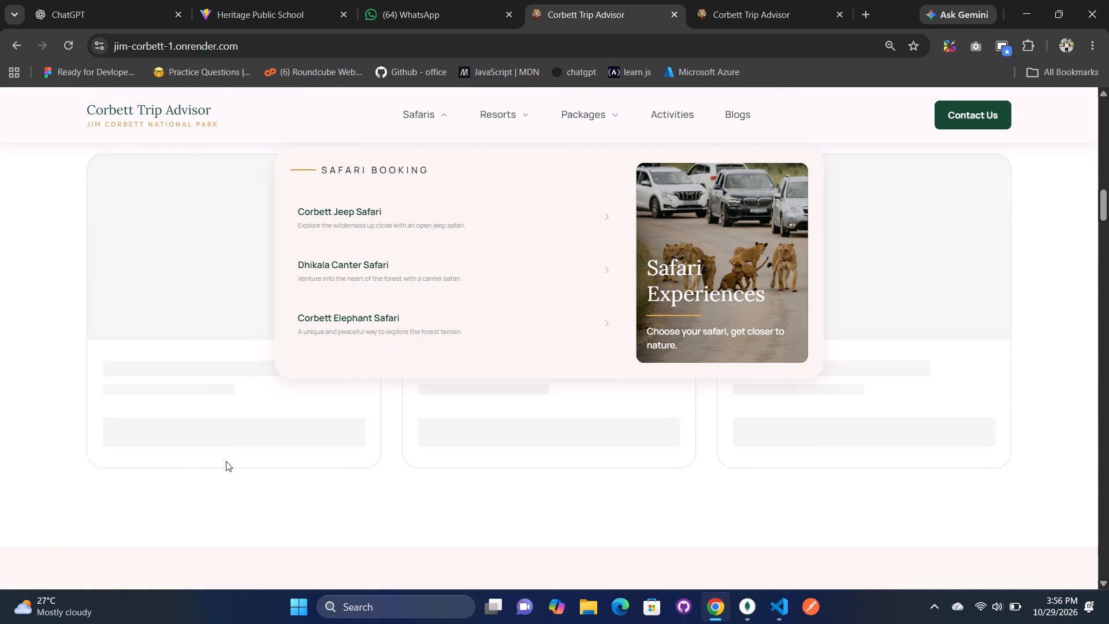
Examine the Corbett Trip Advisor homepage sections from the hero enquiry form through the safari cards to the stays section.
click(217, 471)
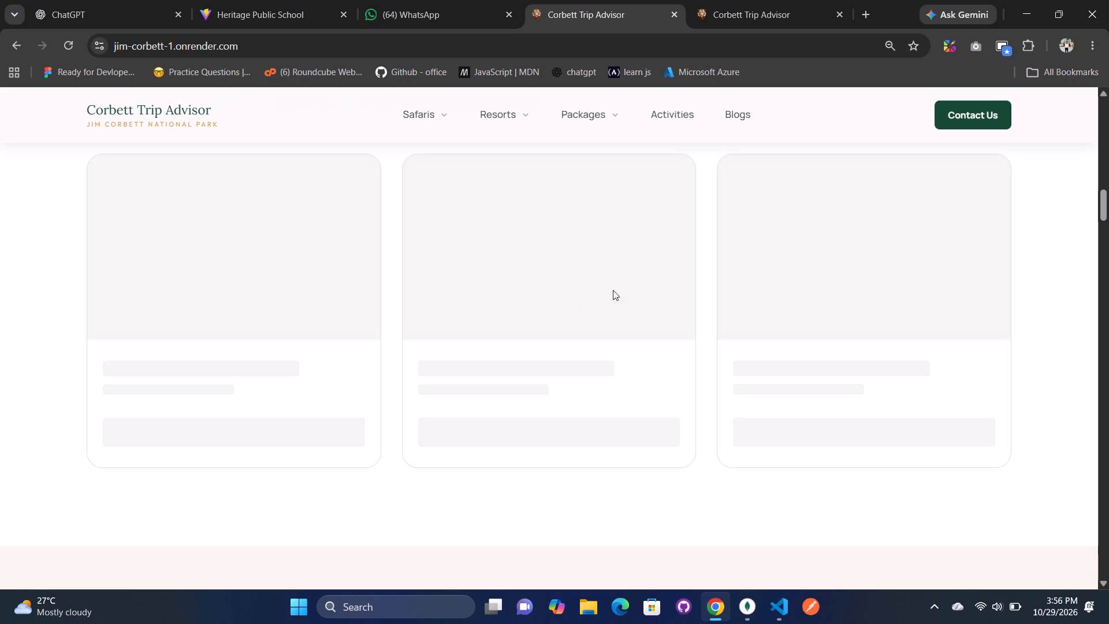
scroll(590, 310, up, 4)
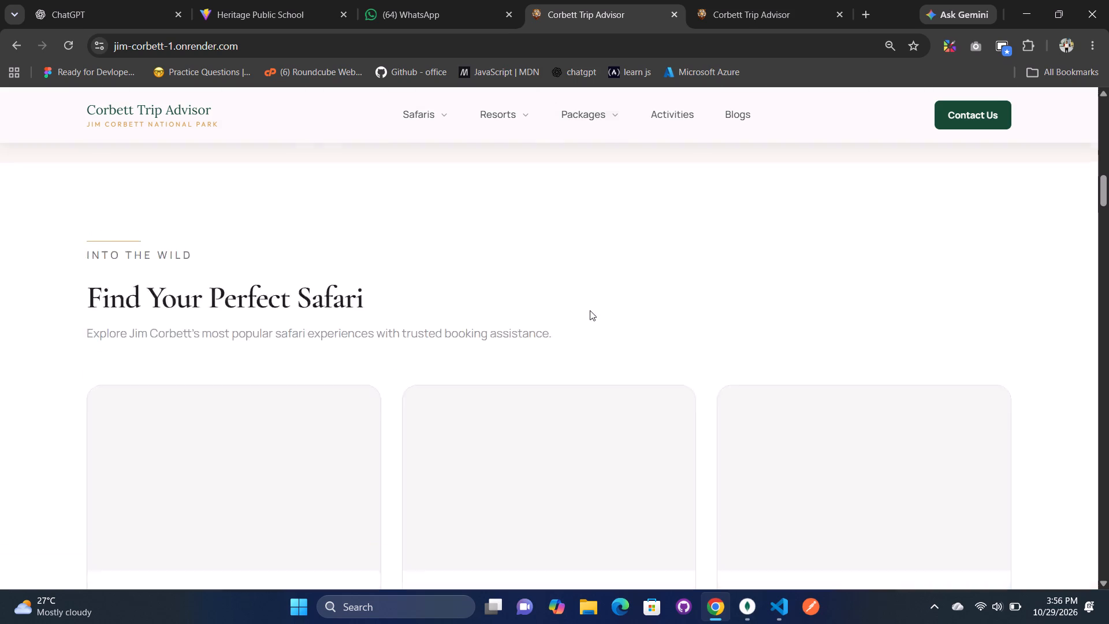
scroll(590, 310, up, 14)
scroll(590, 306, down, 5)
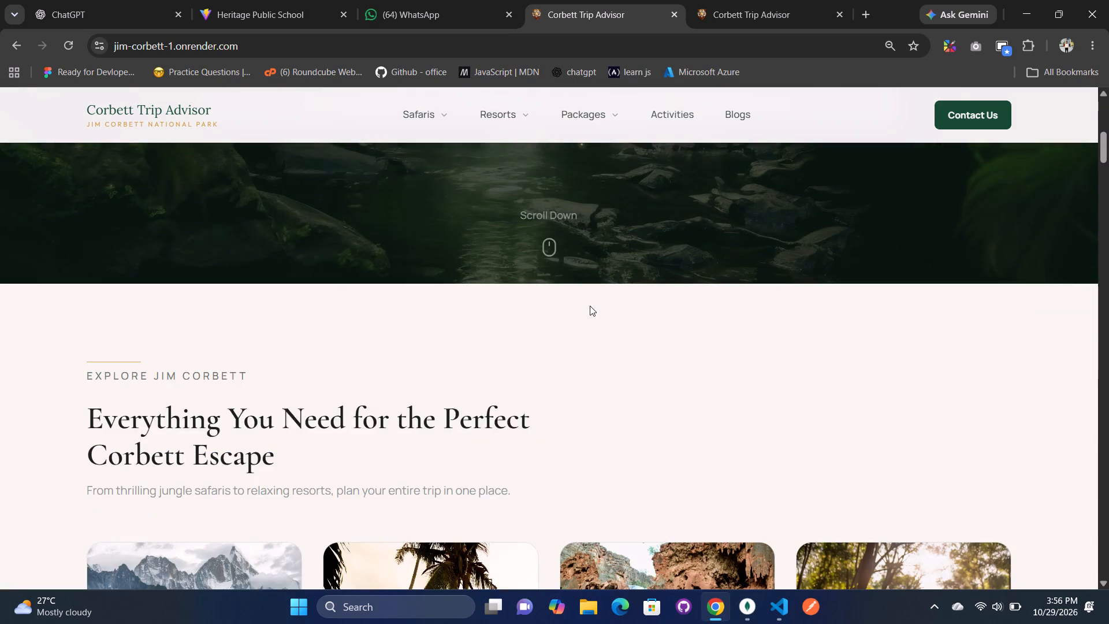
scroll(590, 306, down, 15)
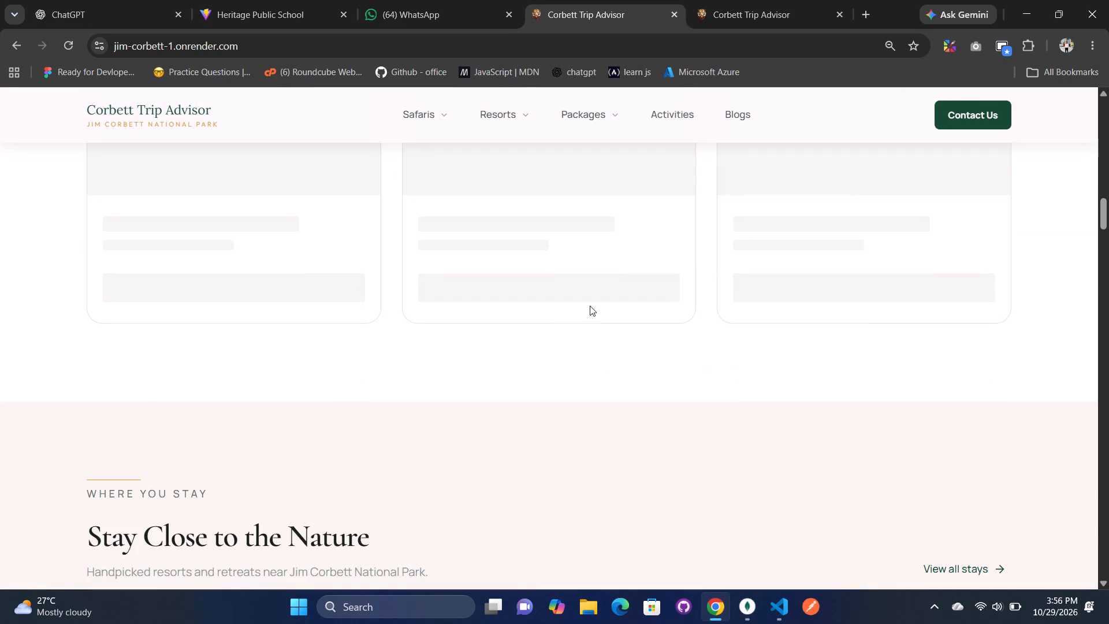
scroll(590, 306, down, 3)
scroll(590, 306, up, 11)
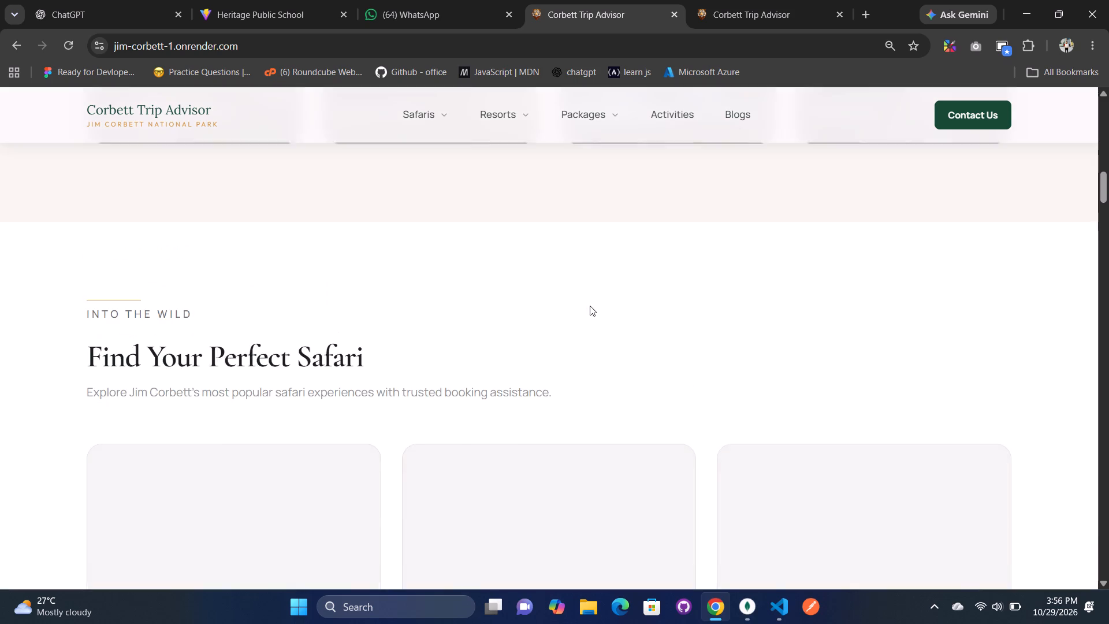
scroll(590, 306, up, 19)
scroll(590, 306, down, 4)
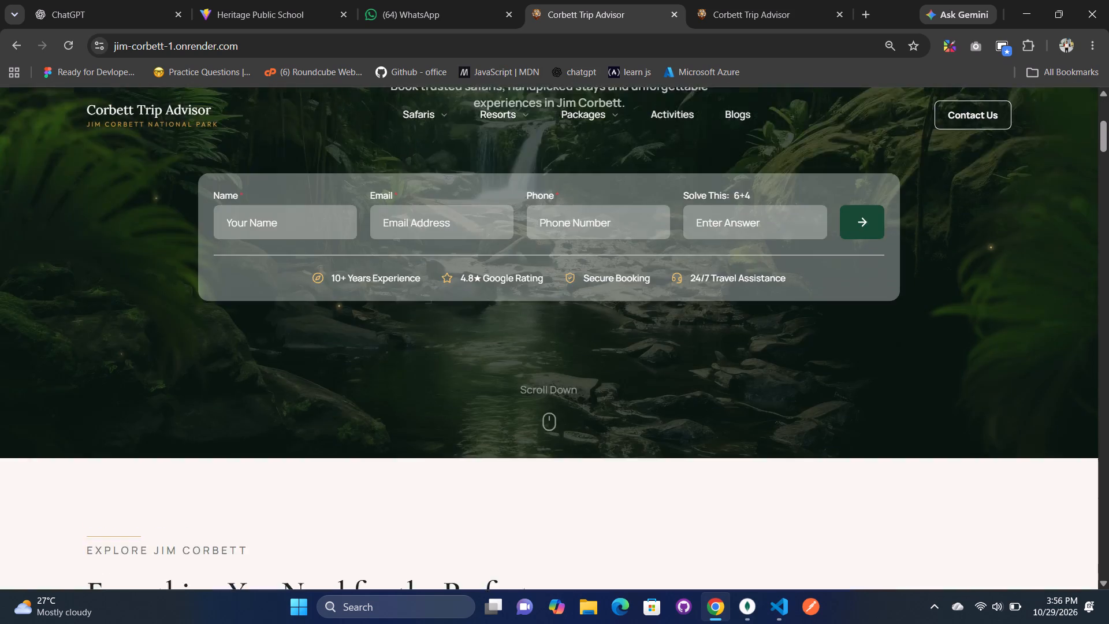
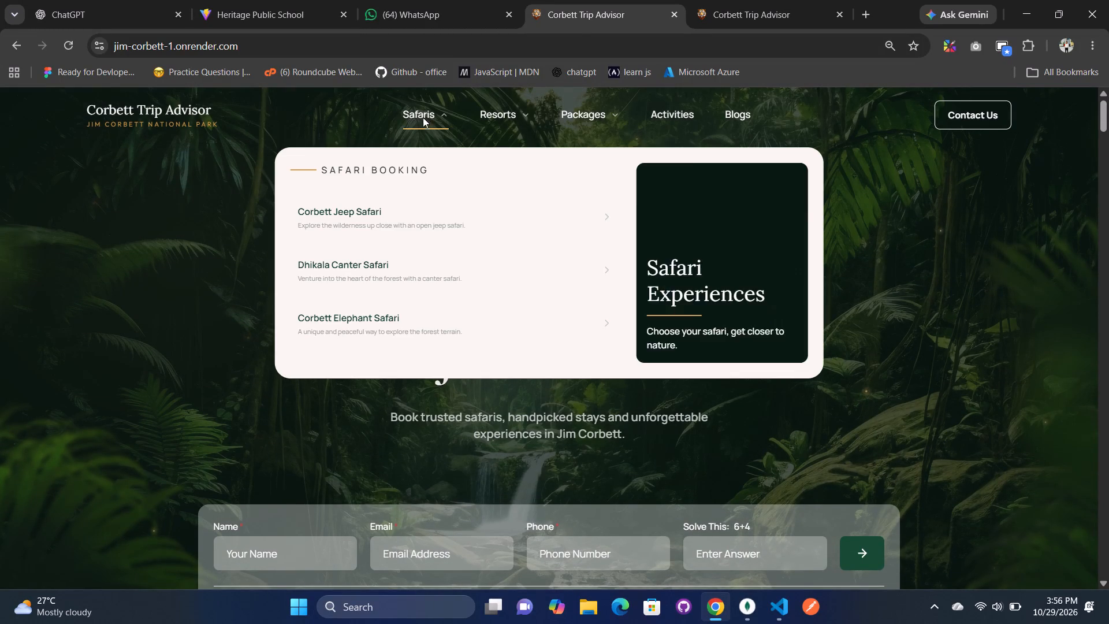
Check the admin login page in the other Corbett Trip Advisor tab and return to the homepage tab.
click(168, 314)
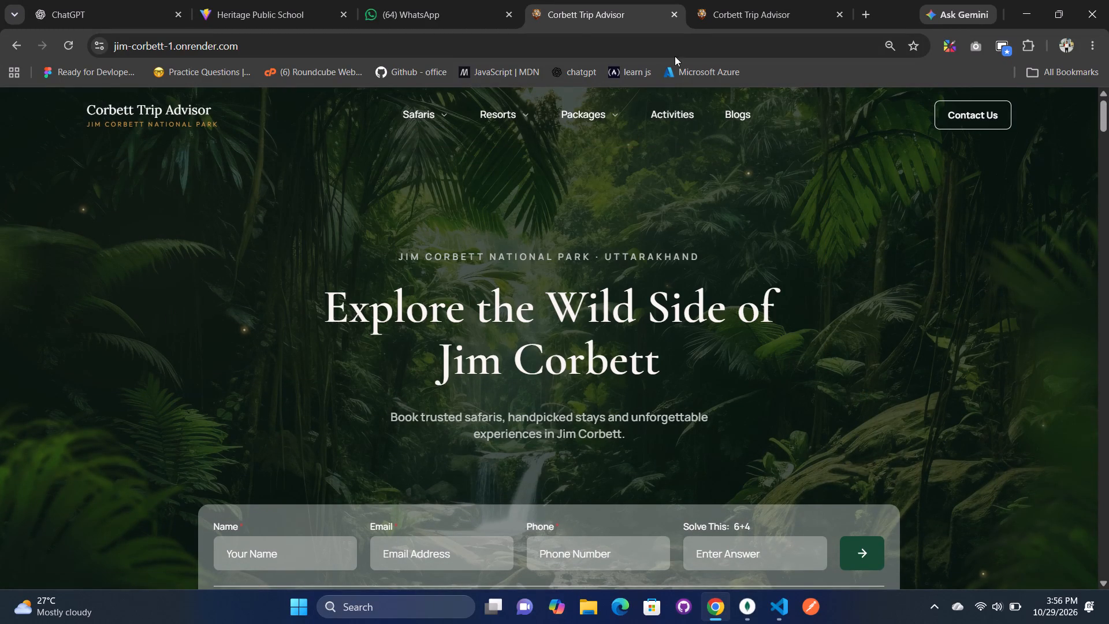
click(734, 1)
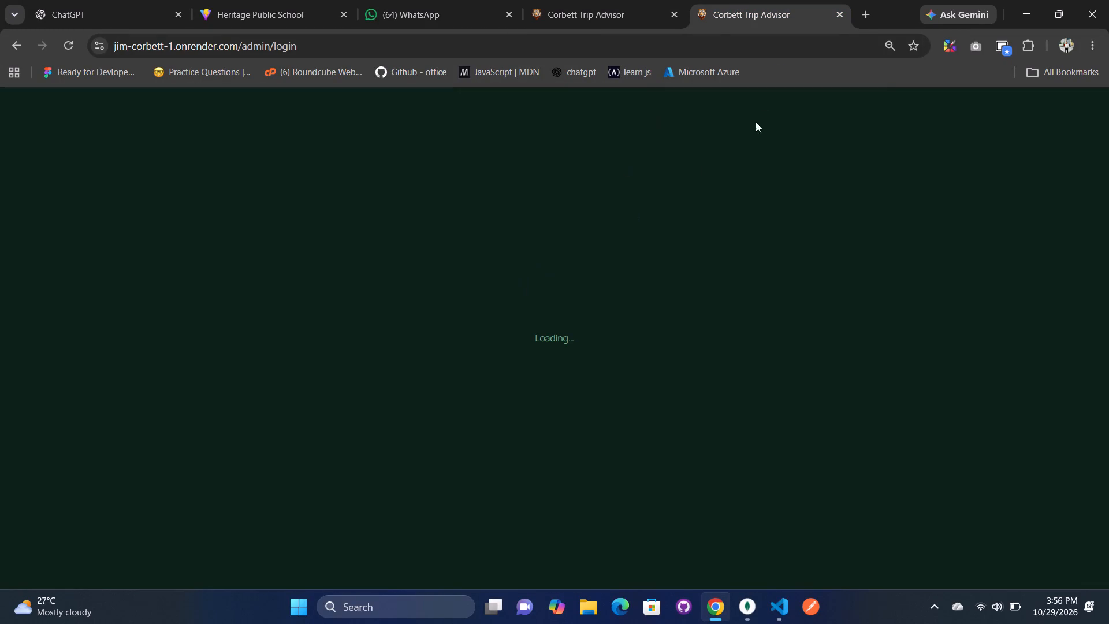
click(581, 1)
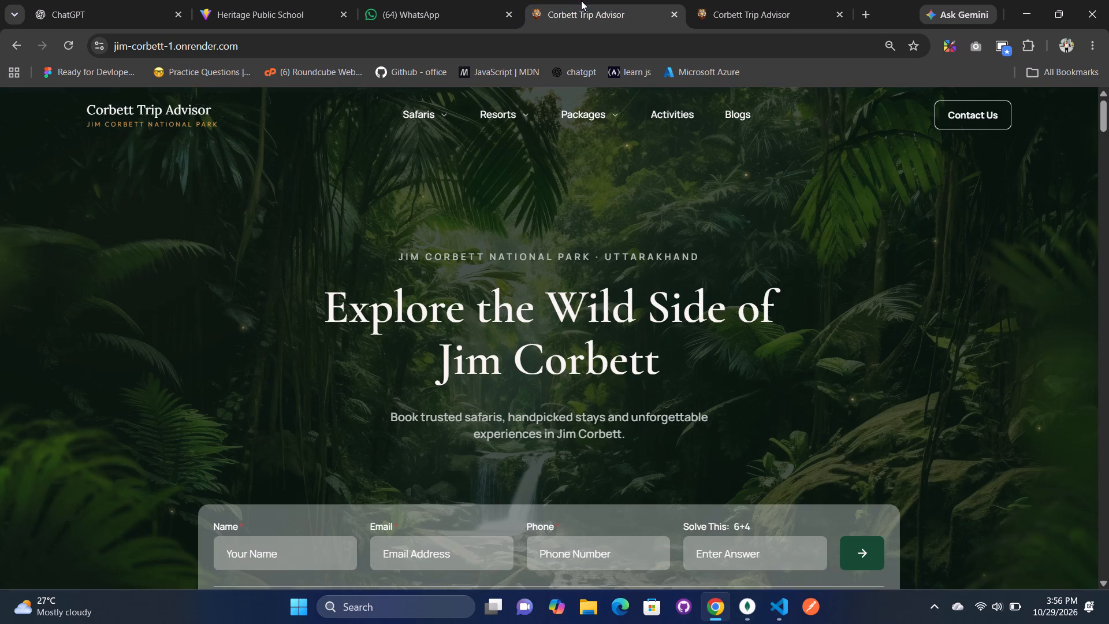
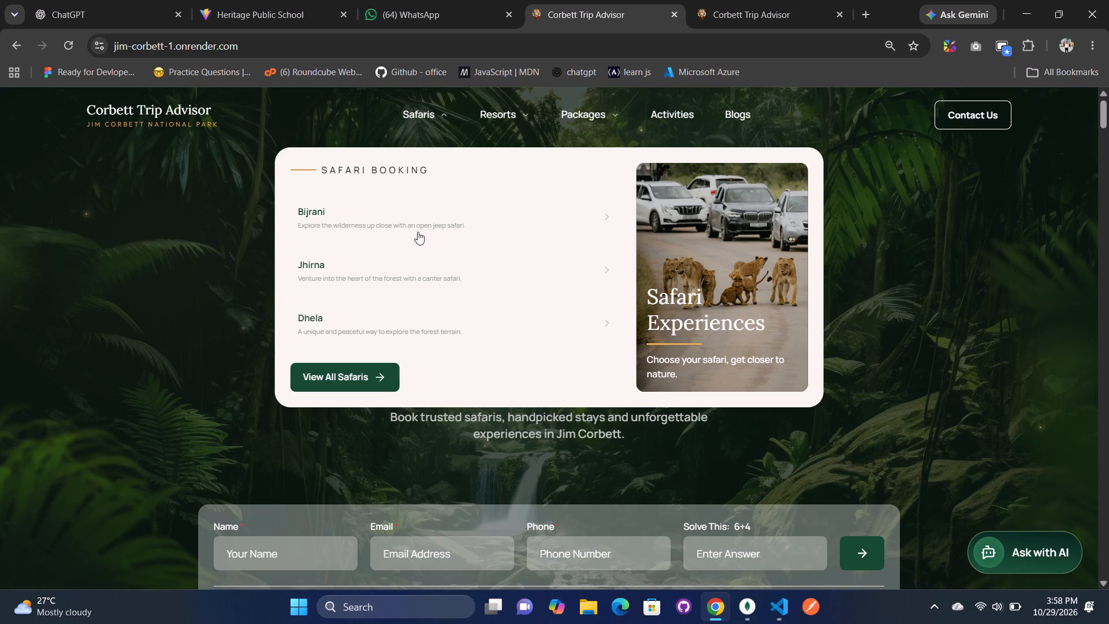
Examine the safari options offered in the public home page's Safaris navigation, closing and reopening the list.
scroll(417, 273, down, 3)
scroll(417, 273, up, 4)
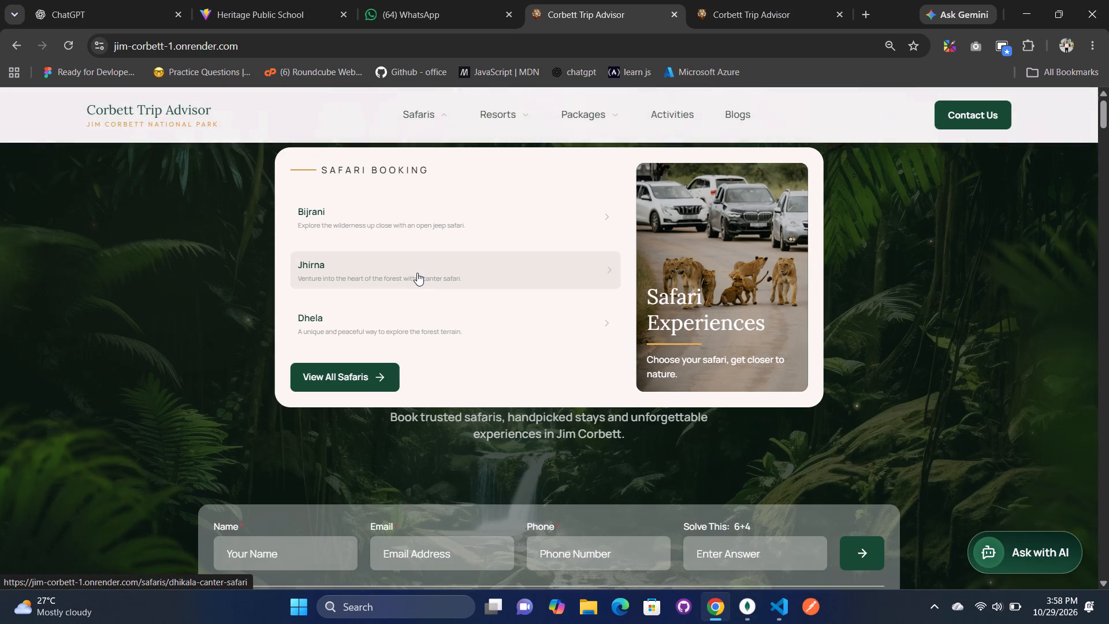
click(926, 225)
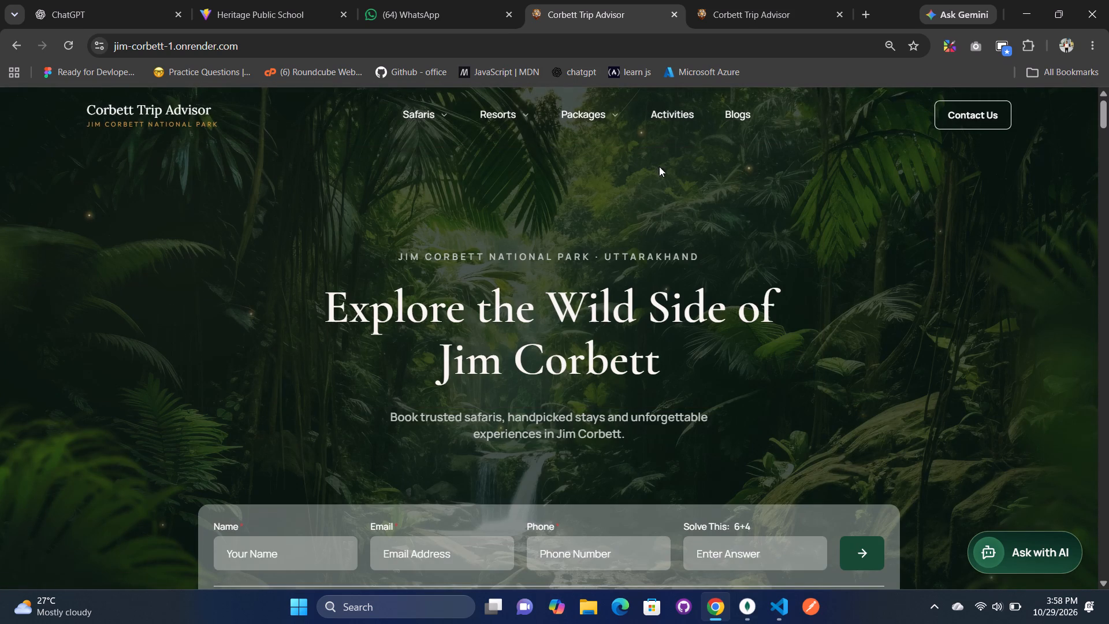
click(416, 107)
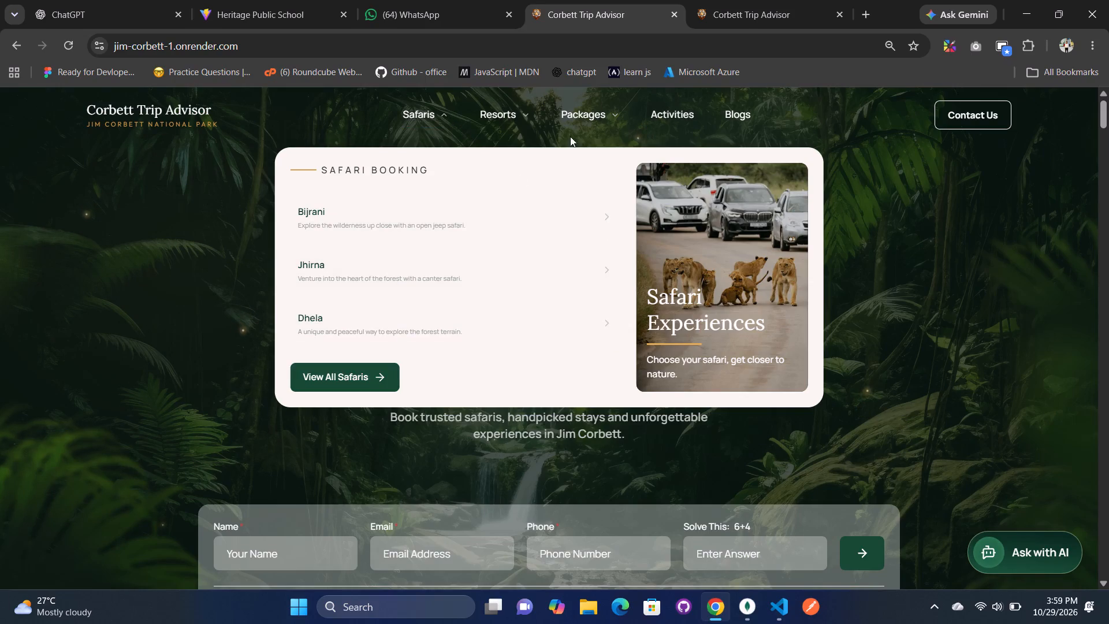
Switch to the browser tab holding the Corbett Trip Advisor site's admin Enquiries page.
click(771, 12)
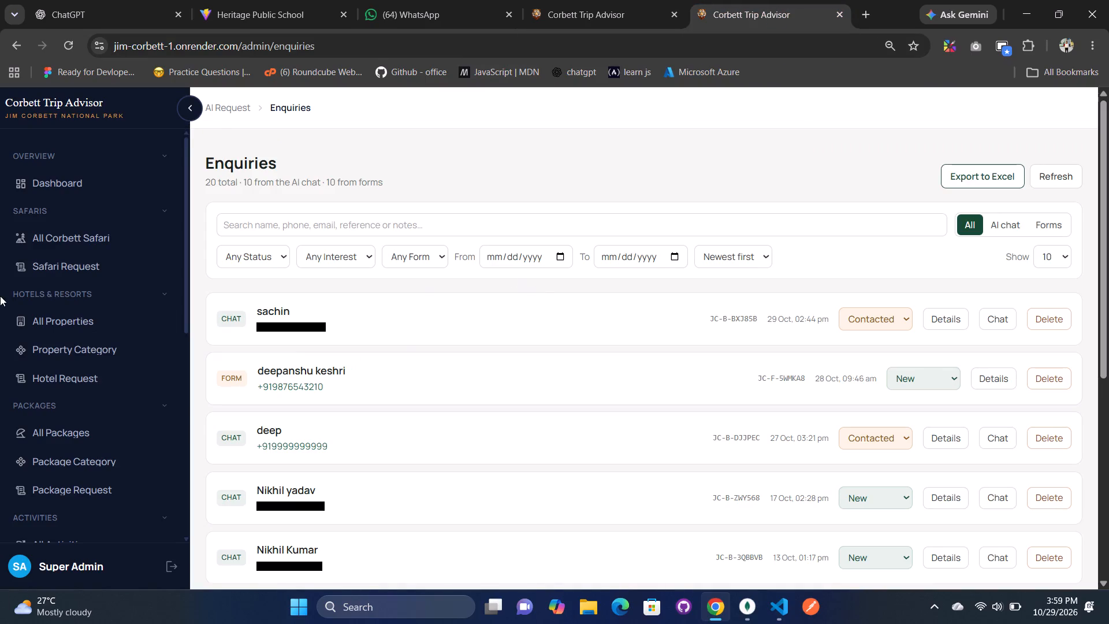
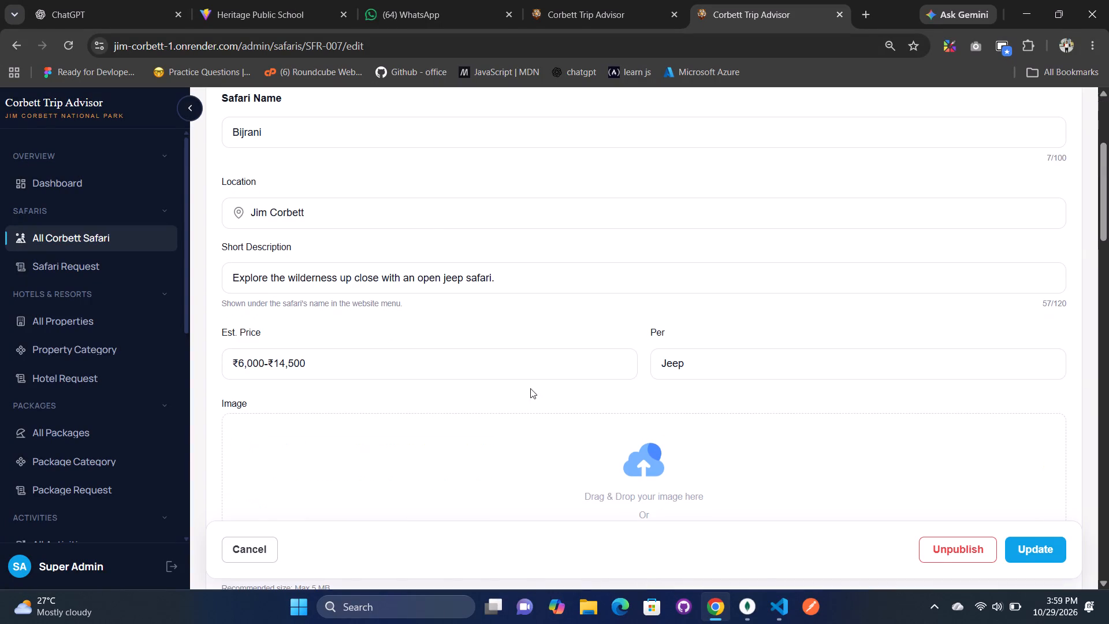
Replace the Bijrani safari's estimated price with the copied value ₹6500.
drag(314, 363, 217, 361)
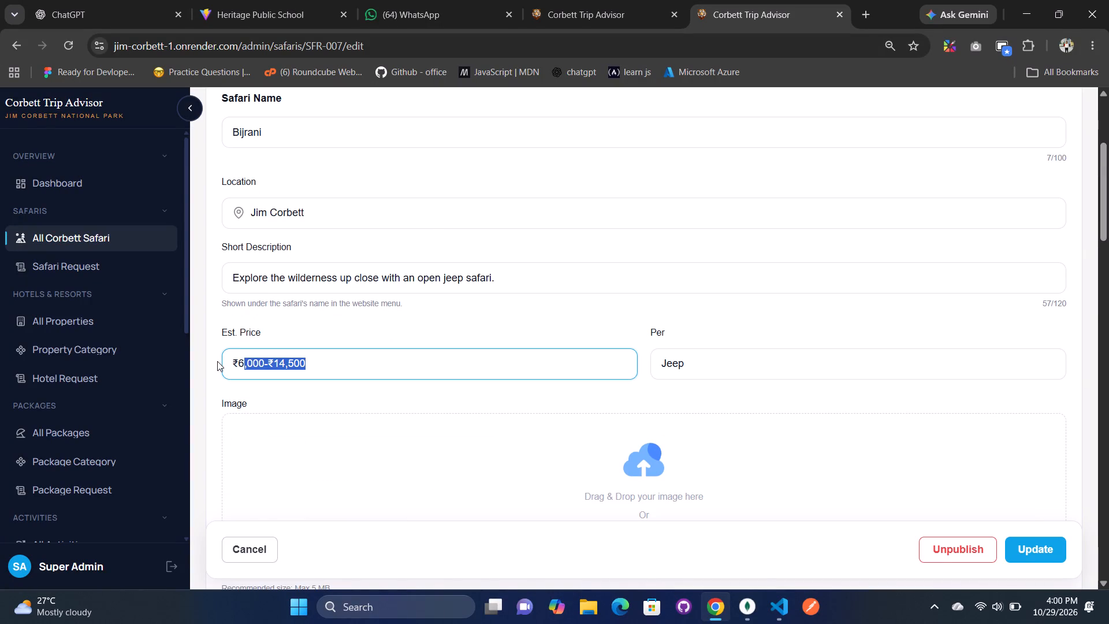
drag(217, 361, 237, 352)
key(ctrl+v)
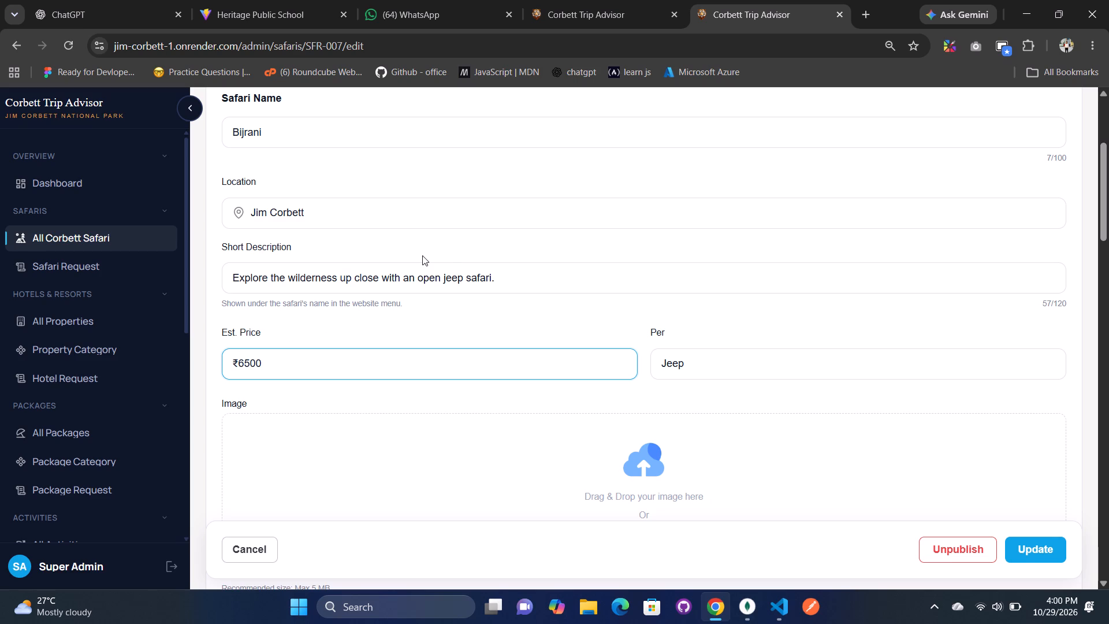
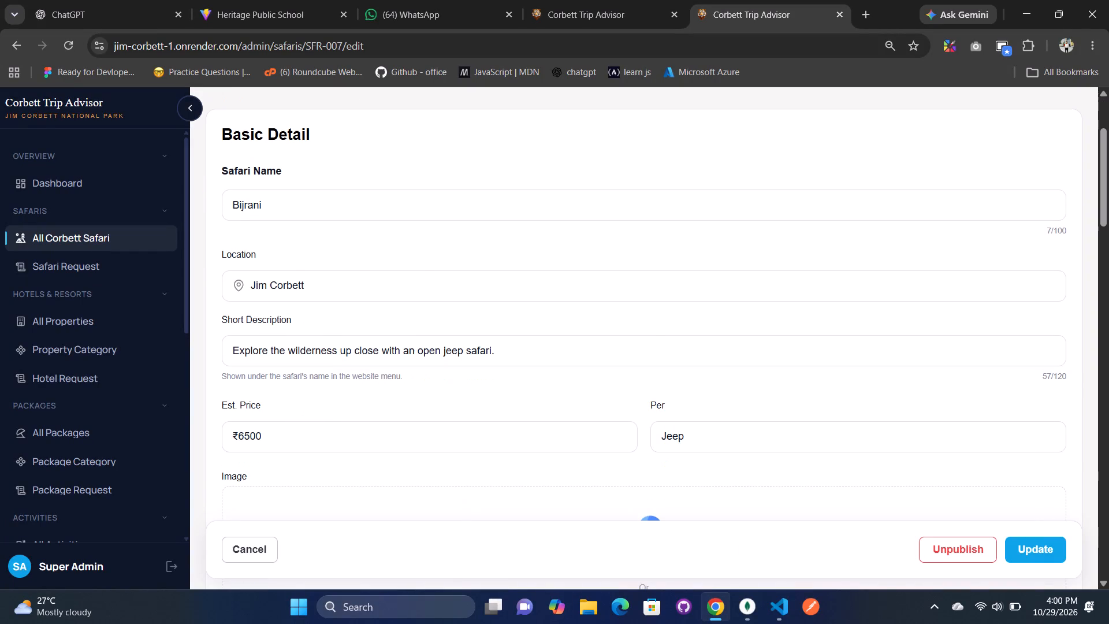
Set the Bijrani safari's estimated price to ₹8500 per jeep.
double_click(248, 440)
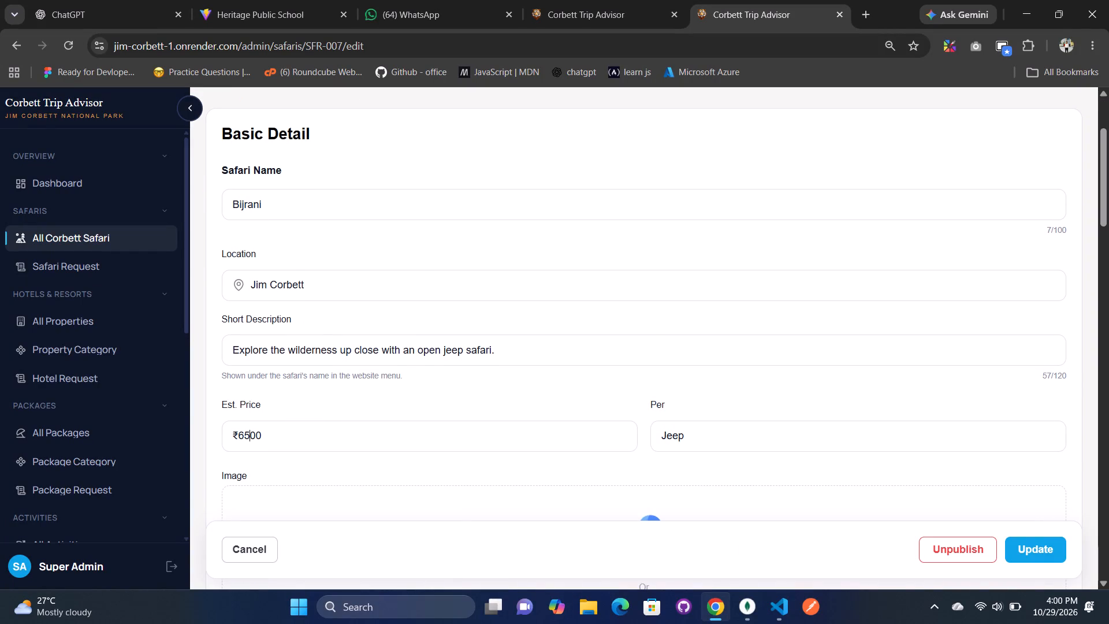
key(ctrl+v)
scroll(709, 408, down, 4)
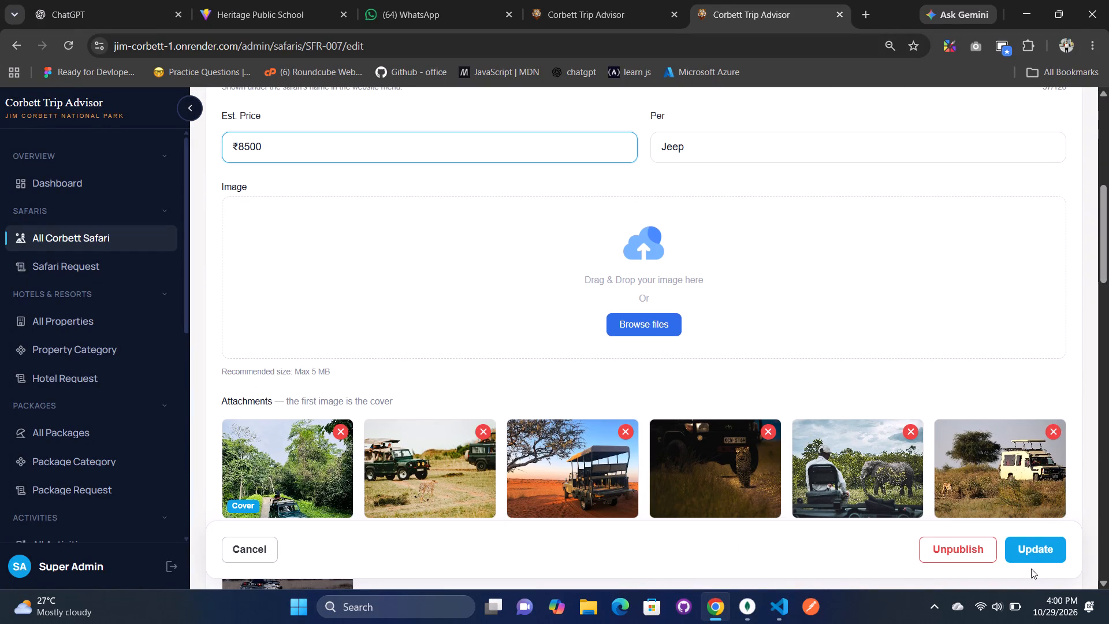
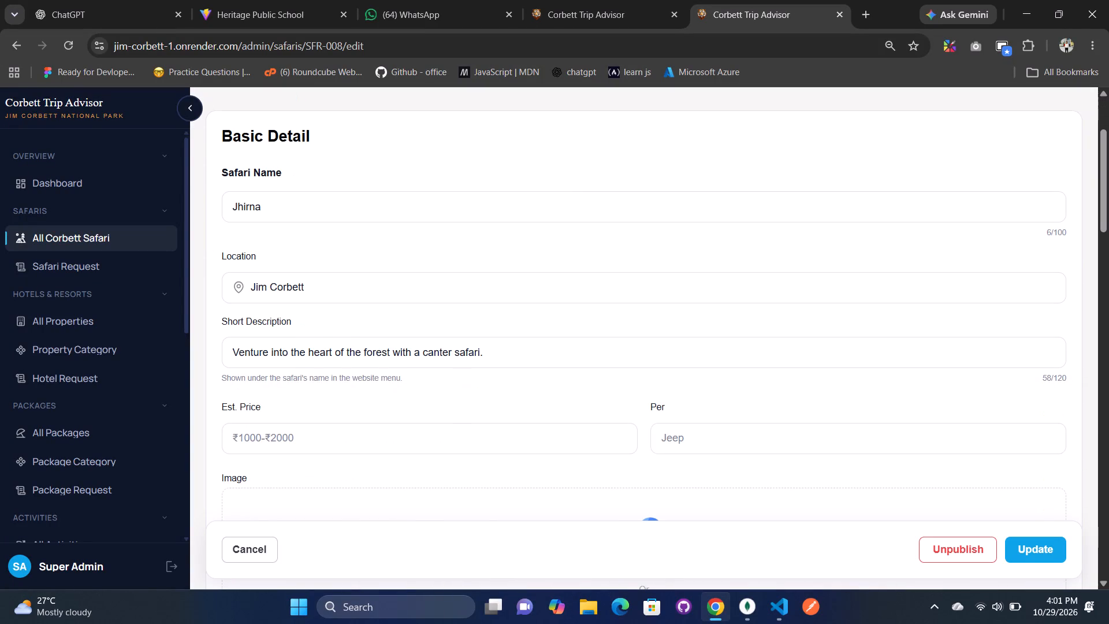
Fill in the Jhirna safari's estimated price as 8500 in its basic details.
double_click(278, 437)
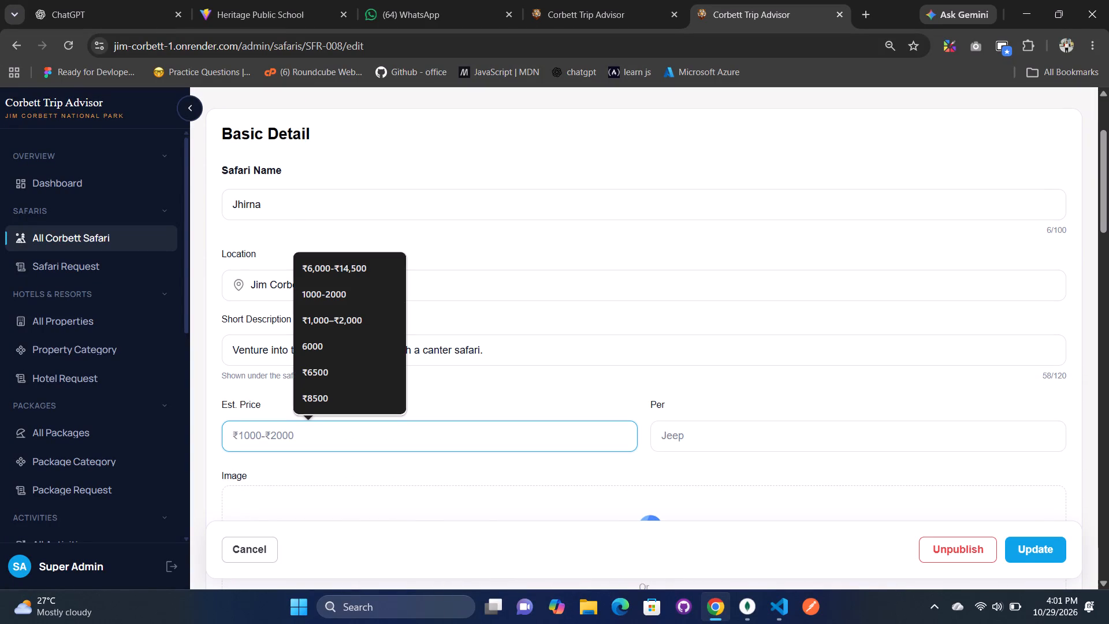
key(ctrl+v)
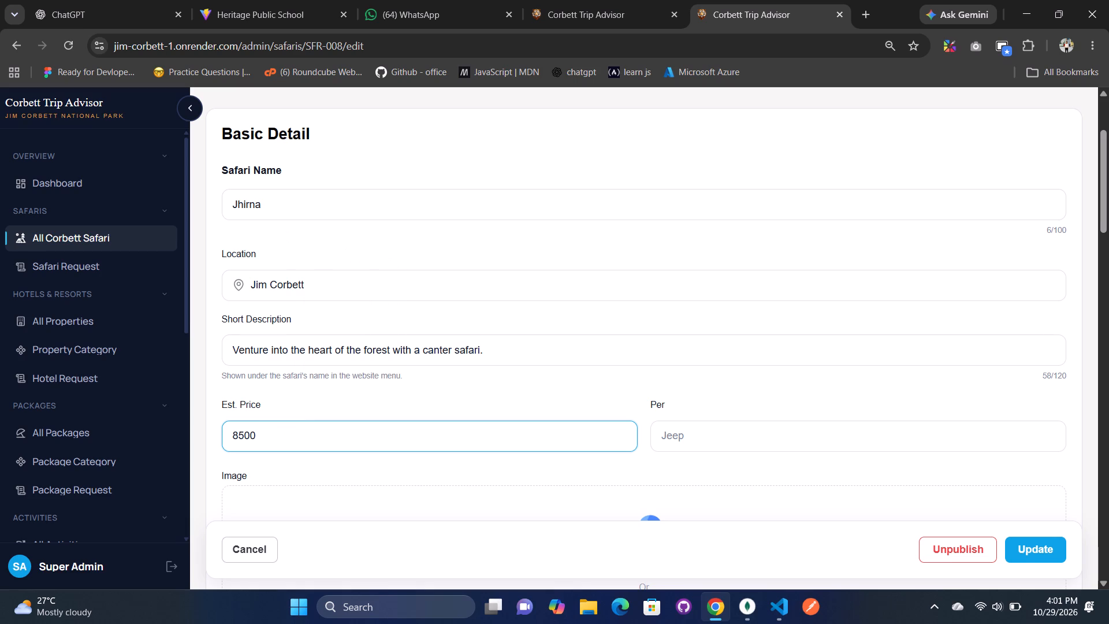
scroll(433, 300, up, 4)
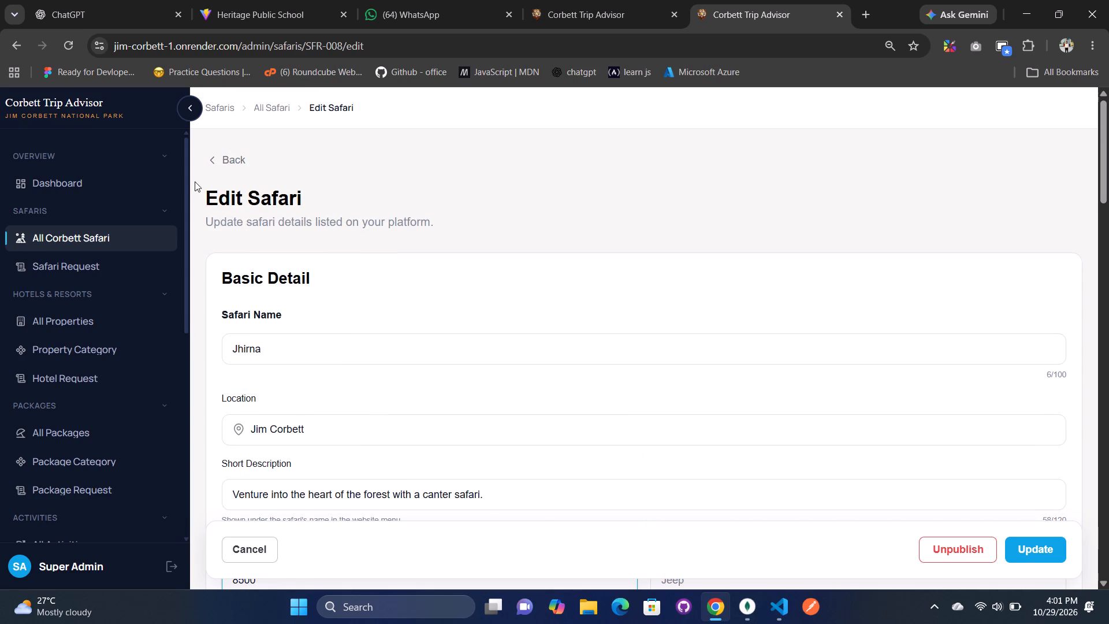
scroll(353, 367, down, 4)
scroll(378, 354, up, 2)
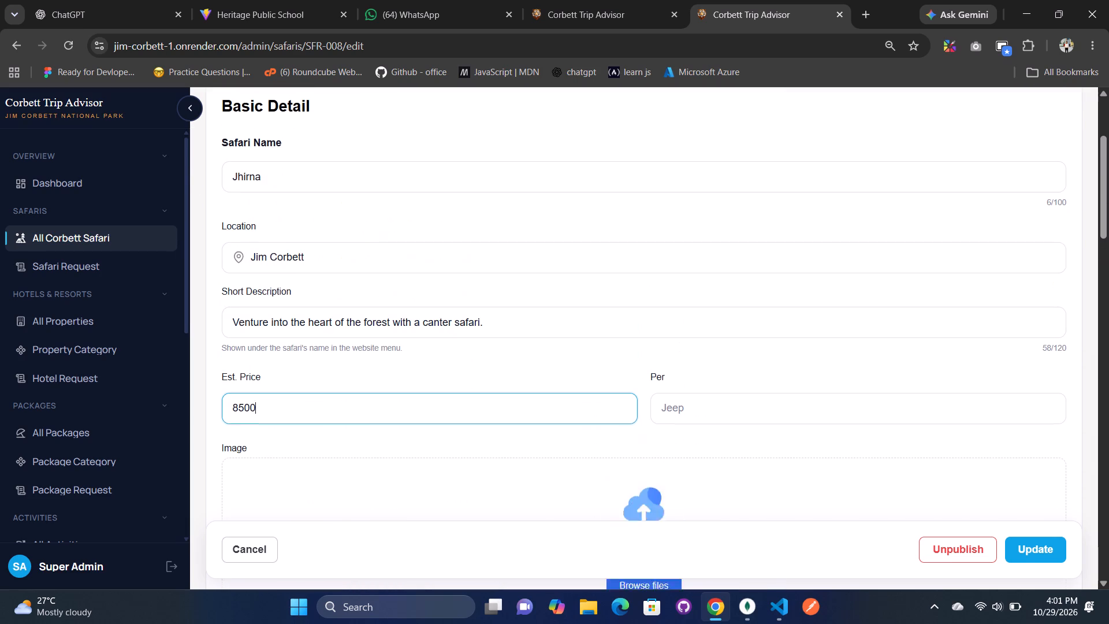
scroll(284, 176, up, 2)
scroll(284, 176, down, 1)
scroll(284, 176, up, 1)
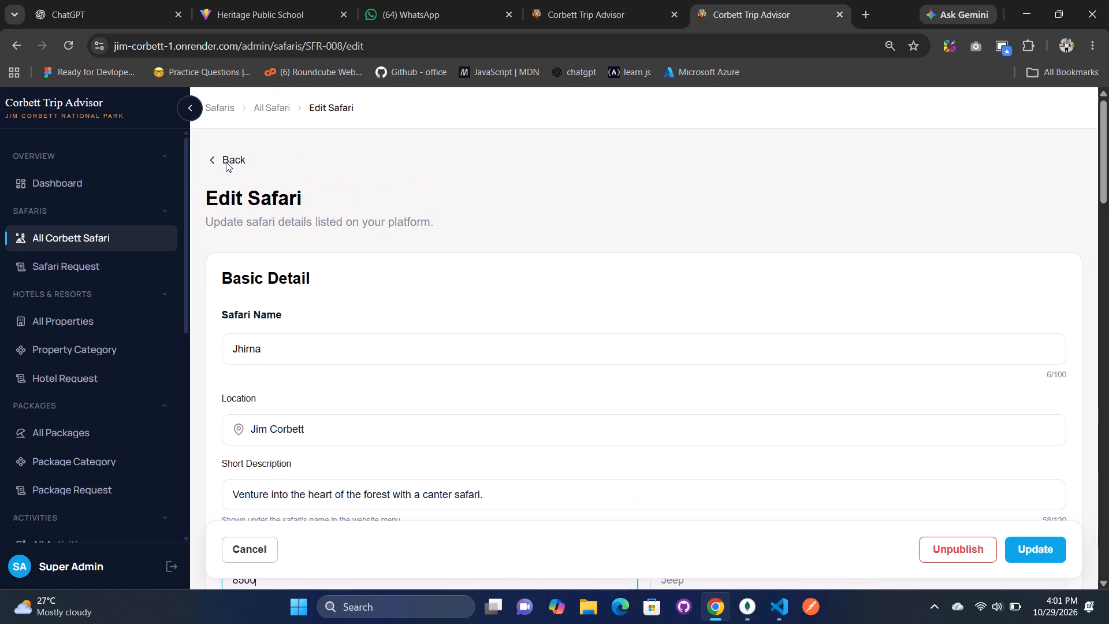
Leave the Jhirna edit form without saving and copy the estimated price ₹8500 from the Bijrani safari's basic details.
click(226, 162)
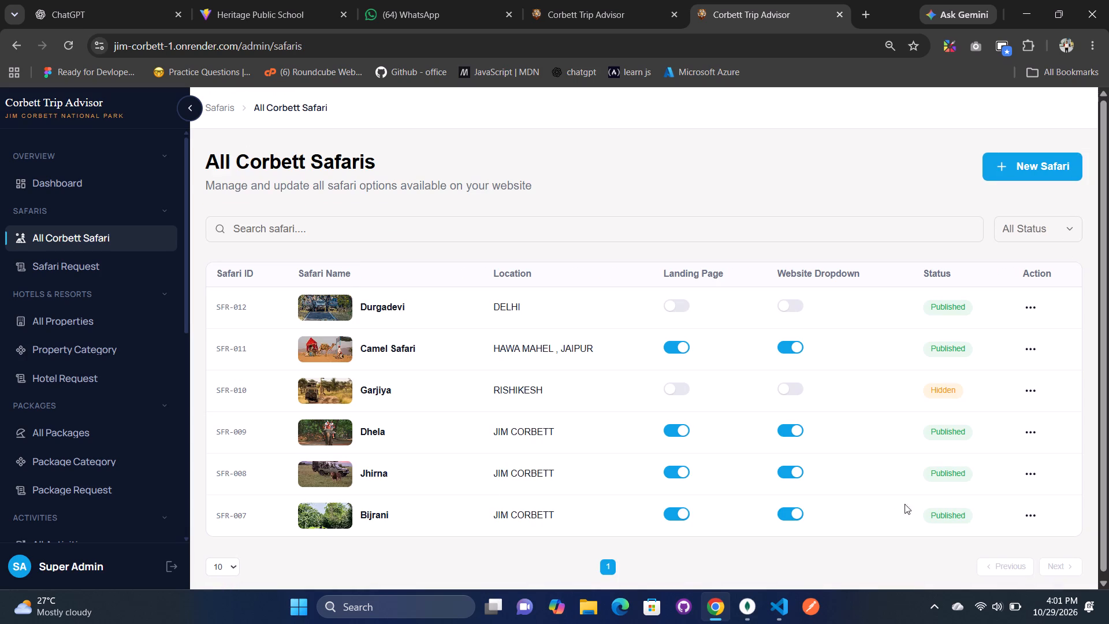
click(1034, 512)
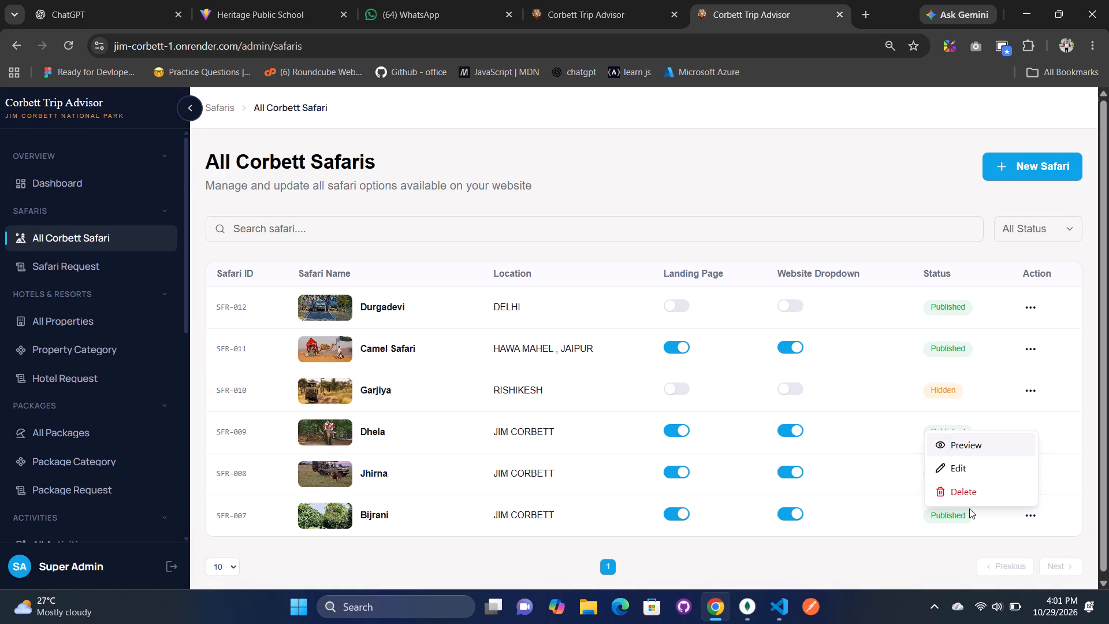
click(861, 518)
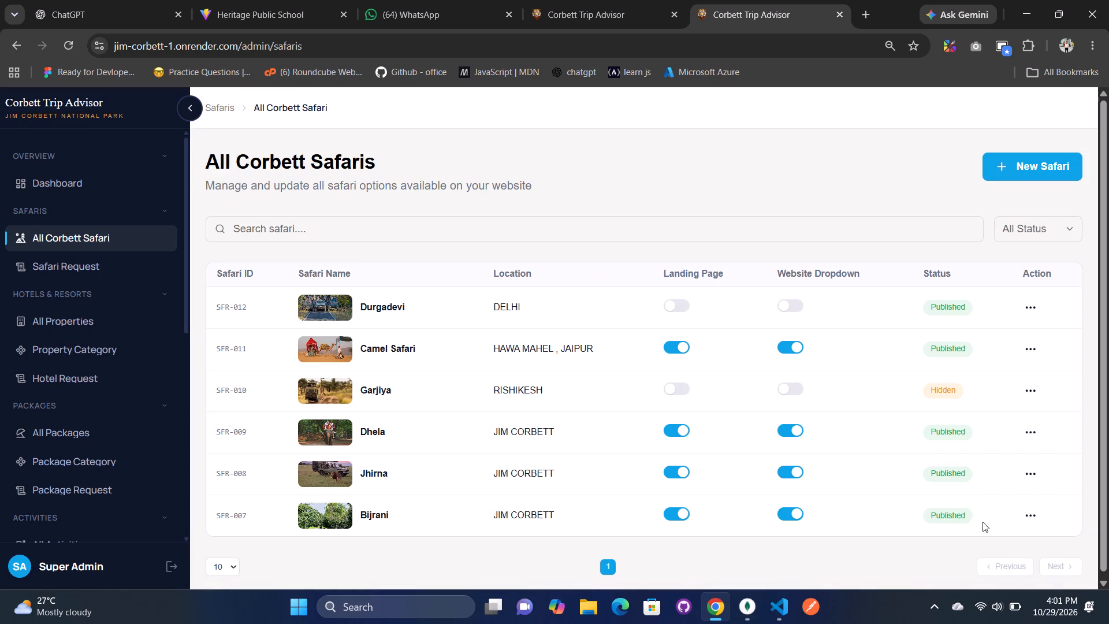
click(1035, 510)
click(981, 473)
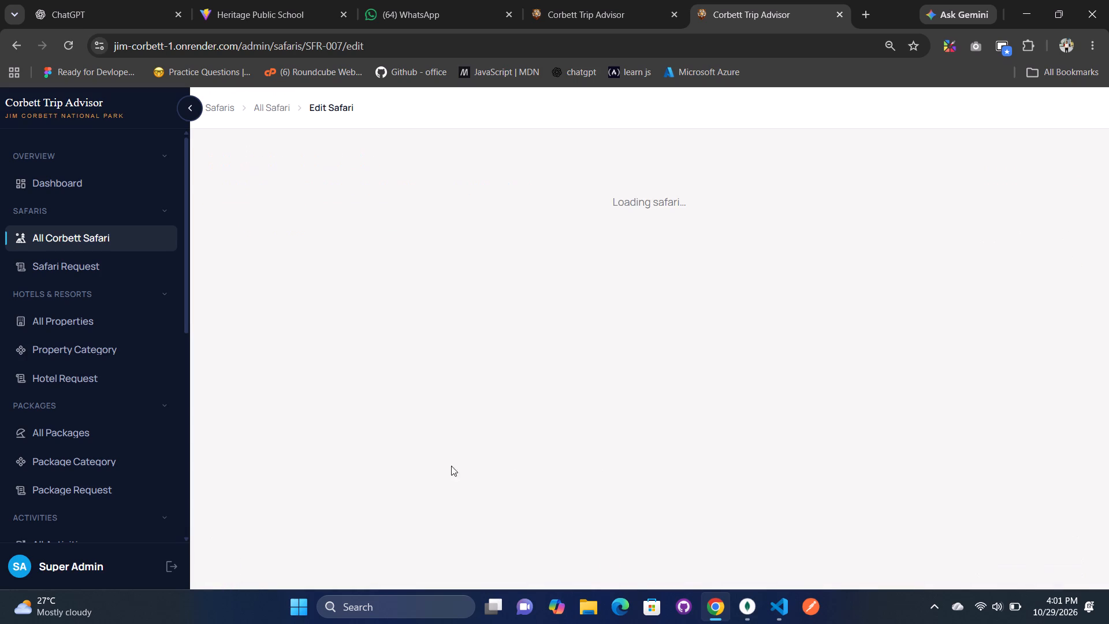
scroll(343, 446, down, 3)
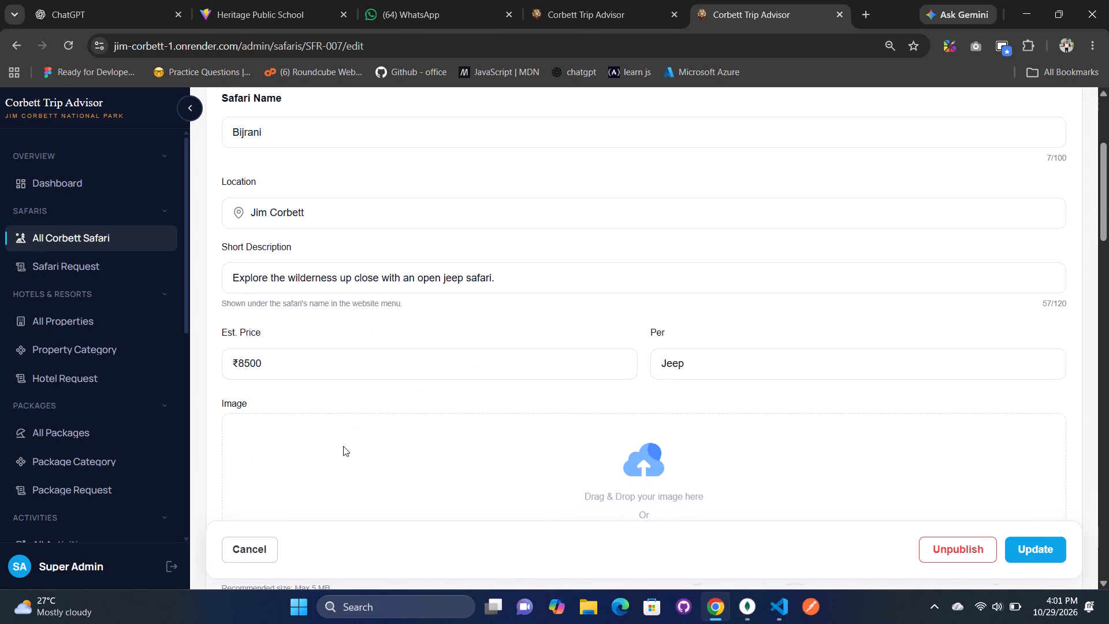
drag(297, 365, 209, 367)
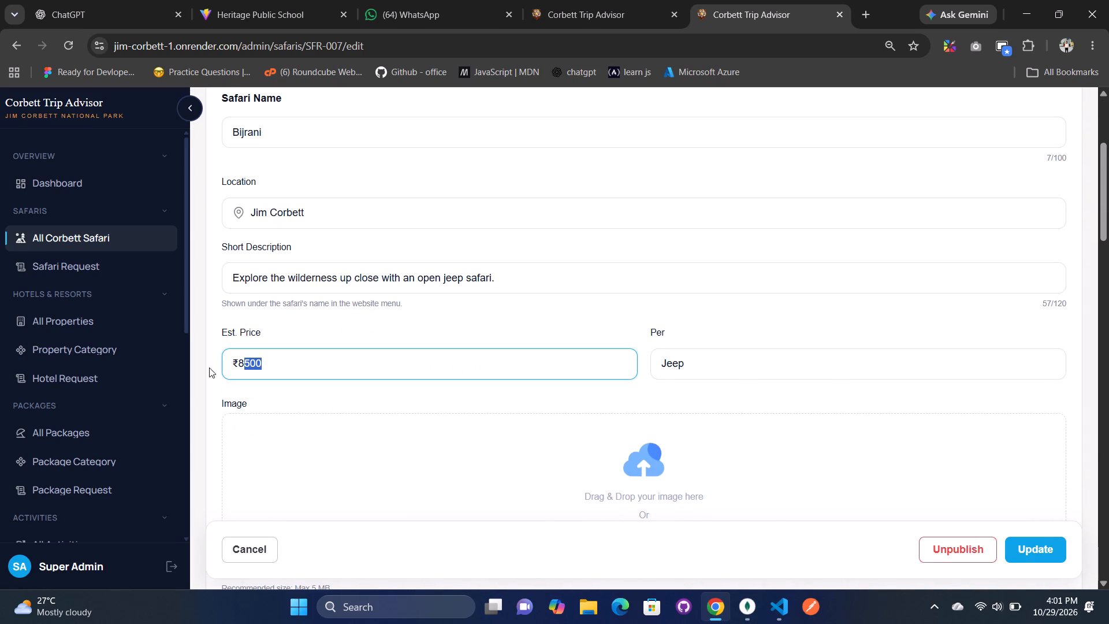
drag(209, 367, 204, 367)
key(ctrl+c)
scroll(415, 289, up, 4)
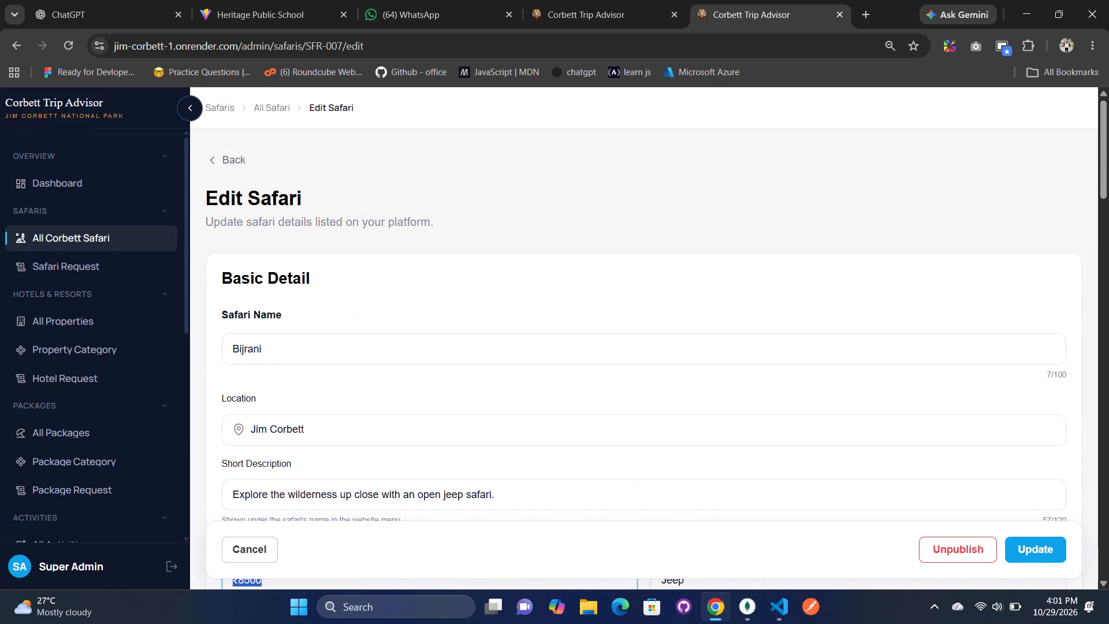
Return to the safari list, open the Jhirna safari for editing and start entering its estimated price.
click(228, 163)
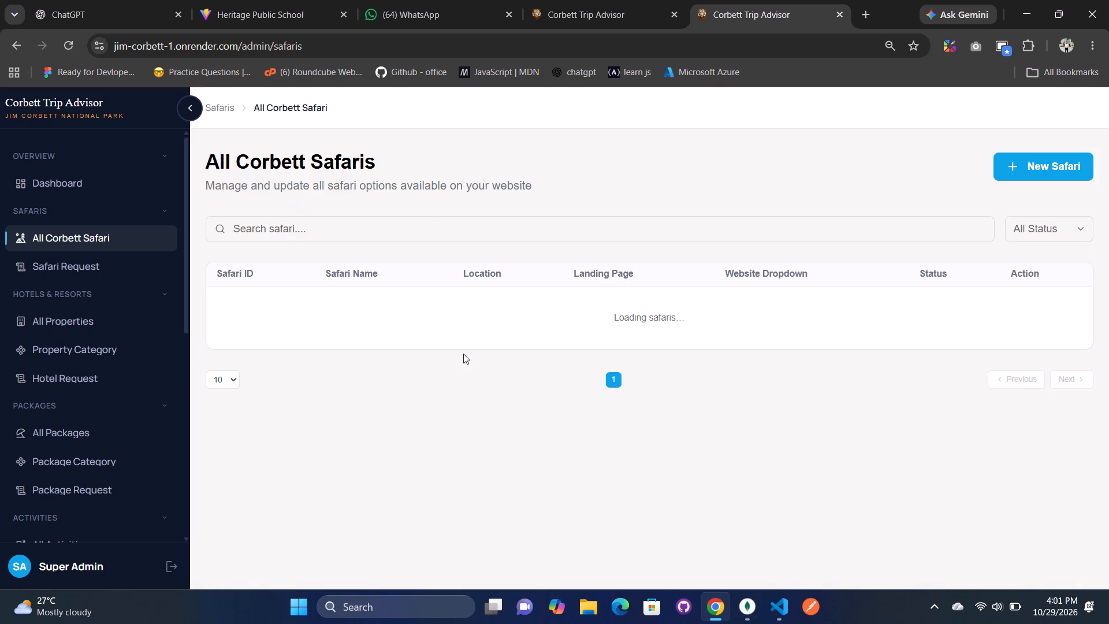
click(1023, 465)
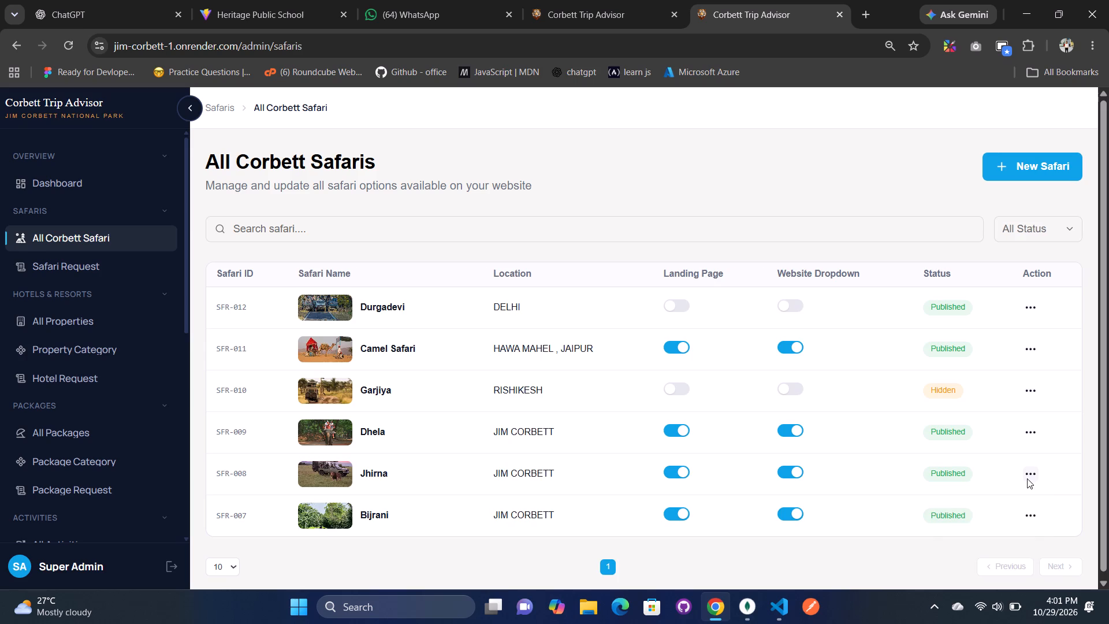
click(1027, 478)
click(947, 518)
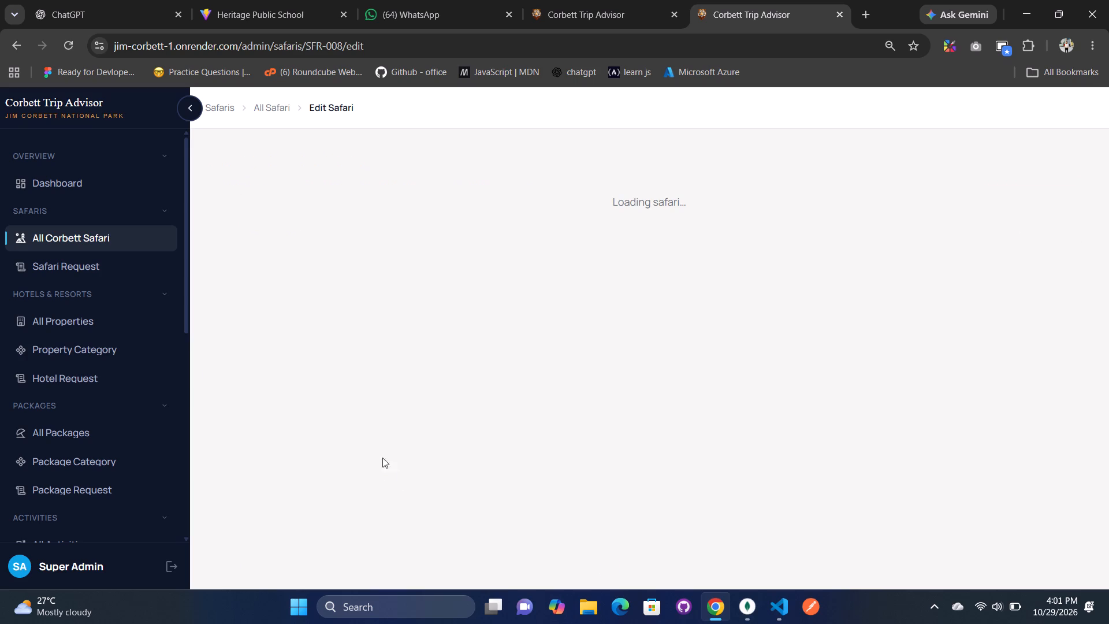
scroll(386, 453, down, 2)
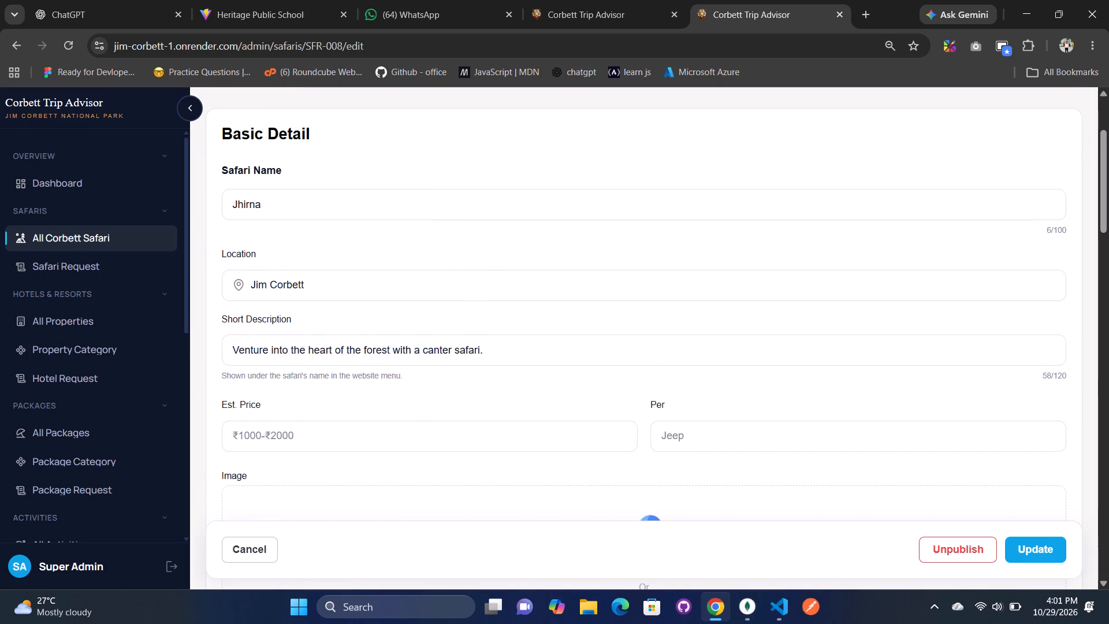
click(353, 436)
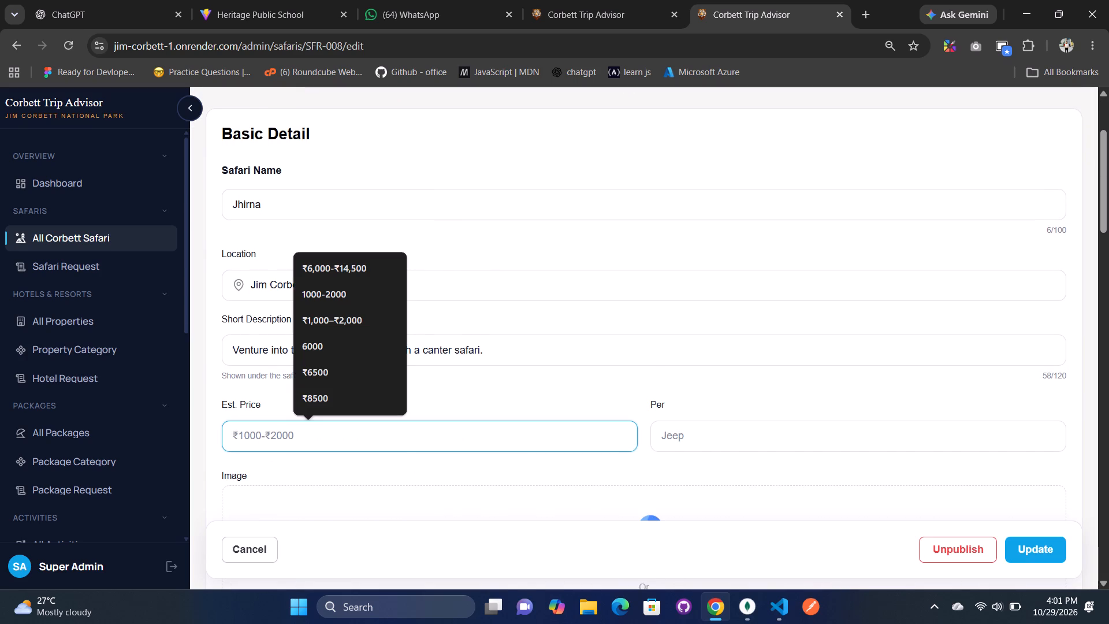
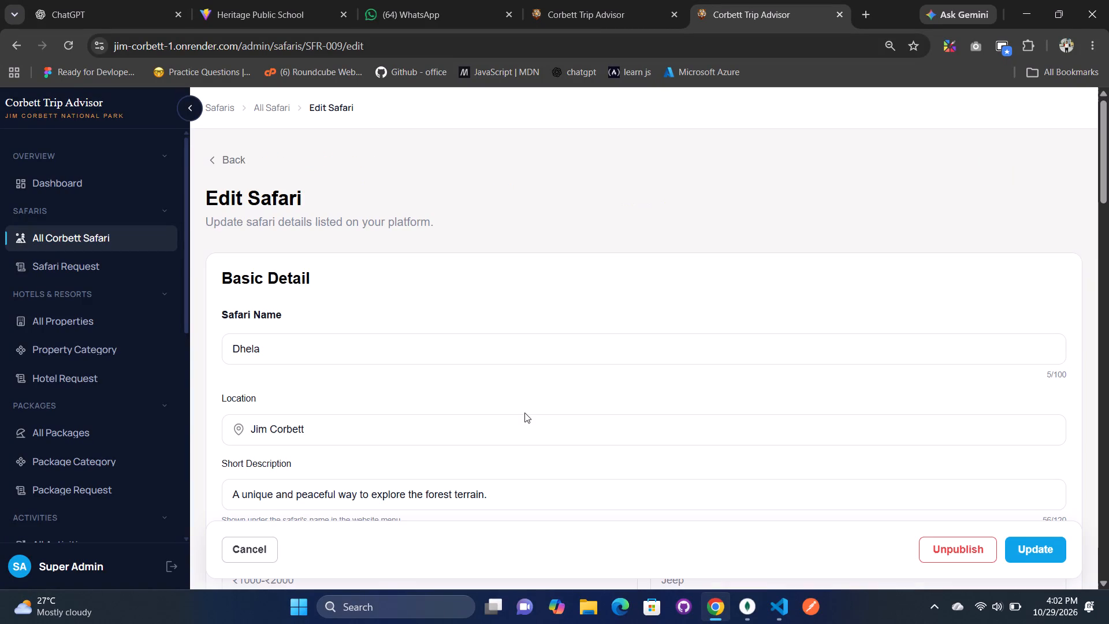
Fill in the Dhela safari's estimated price as ₹8500 in its basic details and save the update.
scroll(365, 468, down, 2)
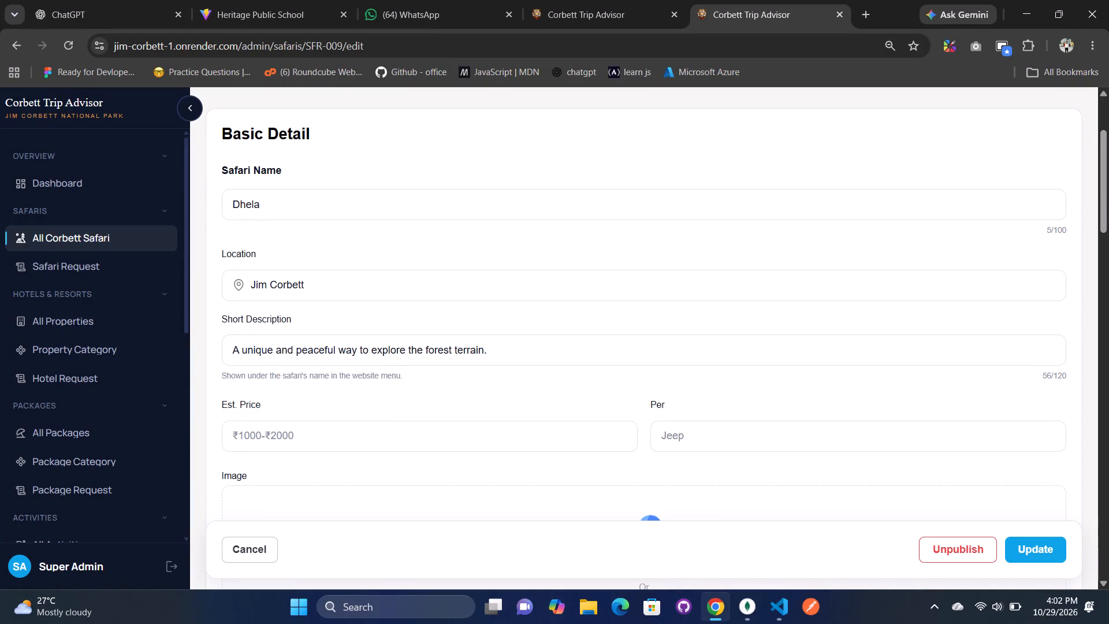
double_click(281, 433)
key(ctrl+v)
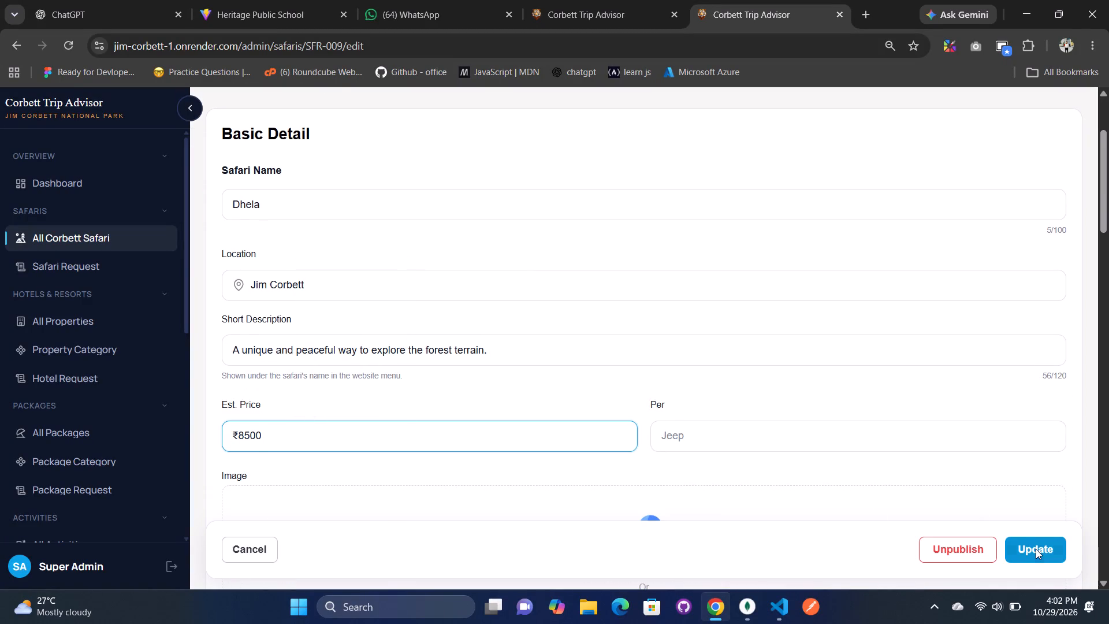
click(1036, 549)
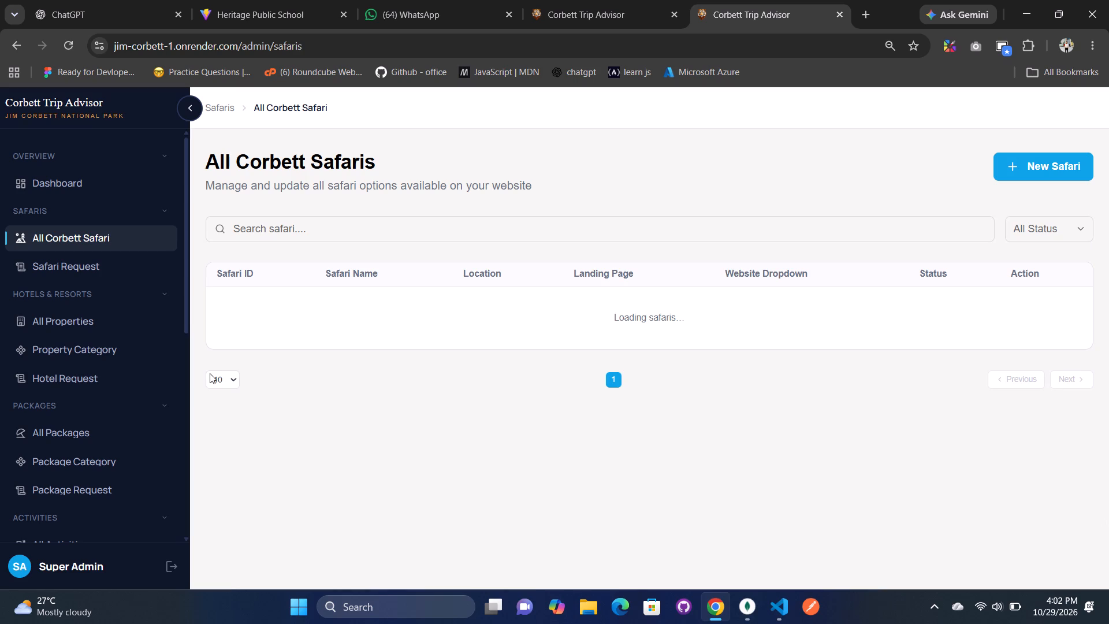
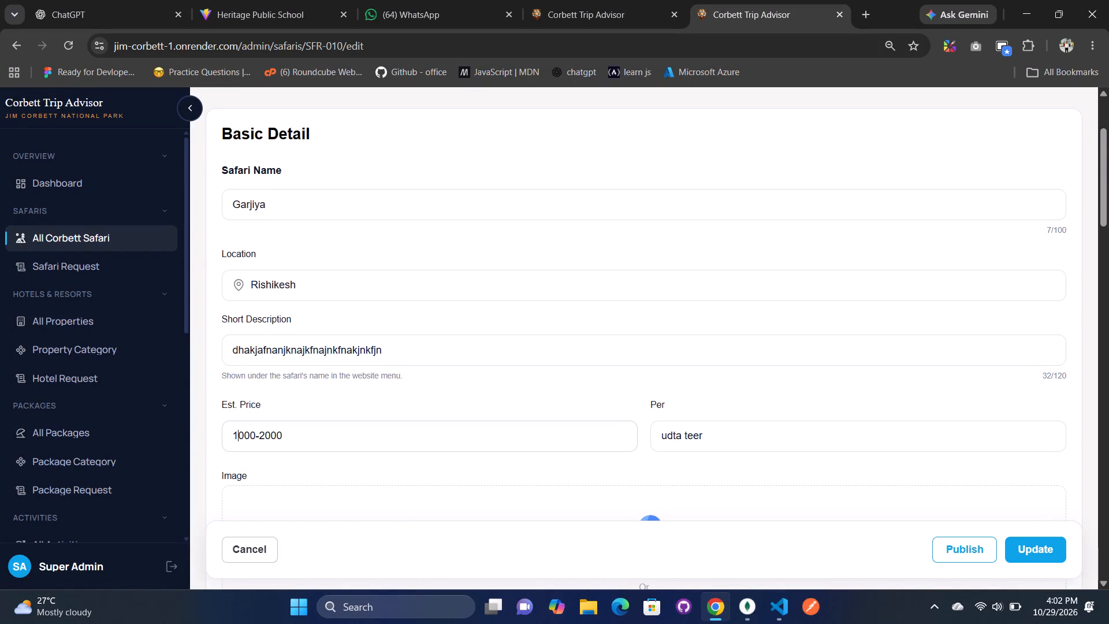
Set the Garjiya safari's estimated price to ₹8500 in its basic details.
double_click(236, 433)
key(ctrl+v)
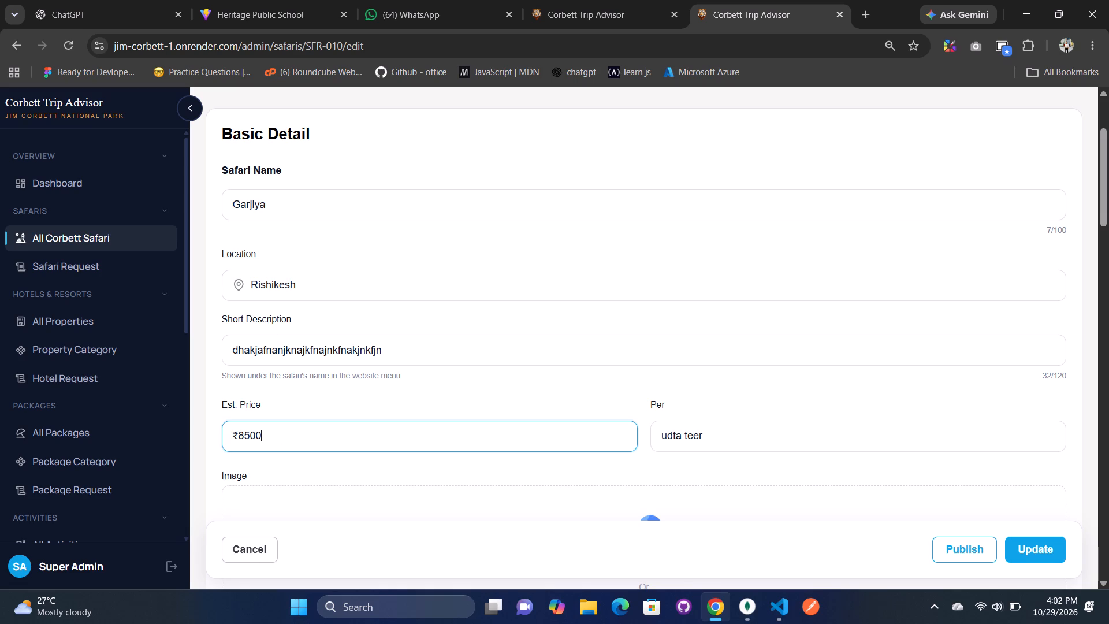
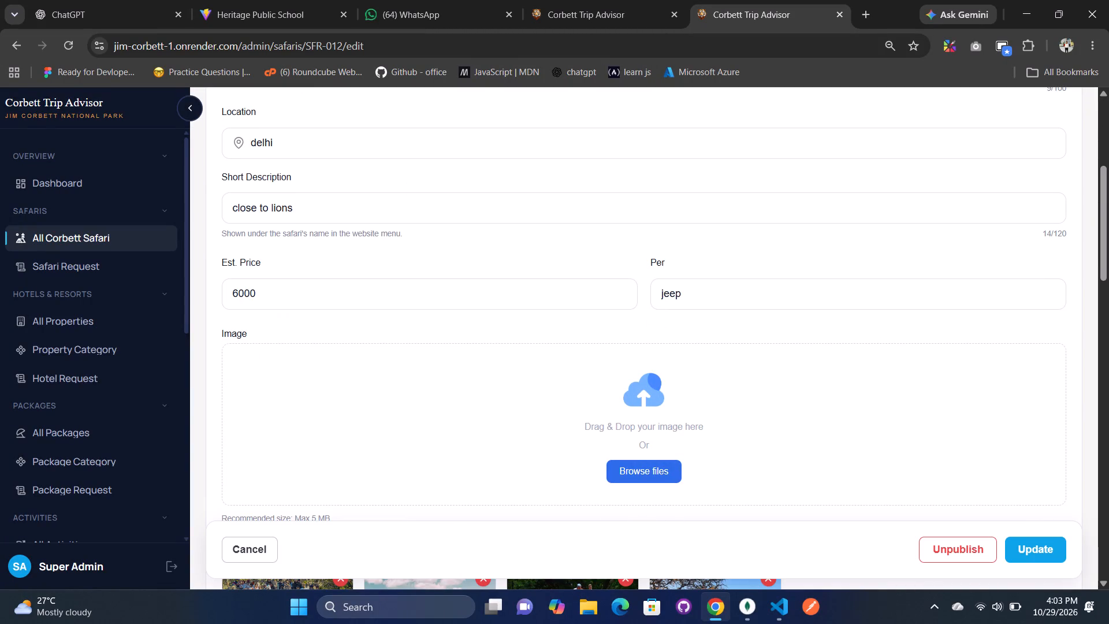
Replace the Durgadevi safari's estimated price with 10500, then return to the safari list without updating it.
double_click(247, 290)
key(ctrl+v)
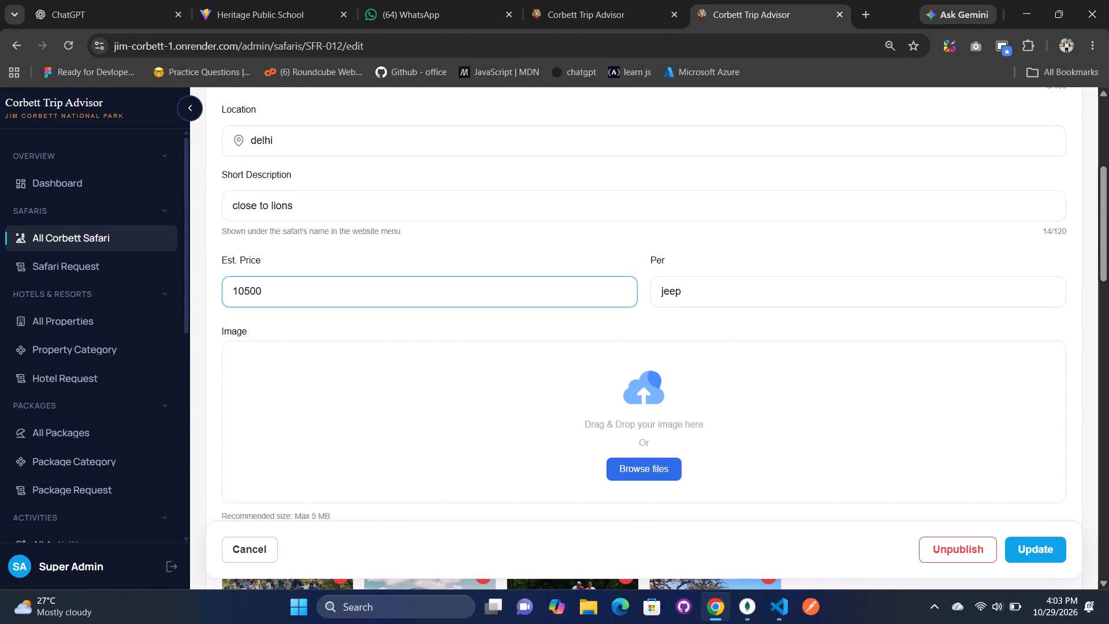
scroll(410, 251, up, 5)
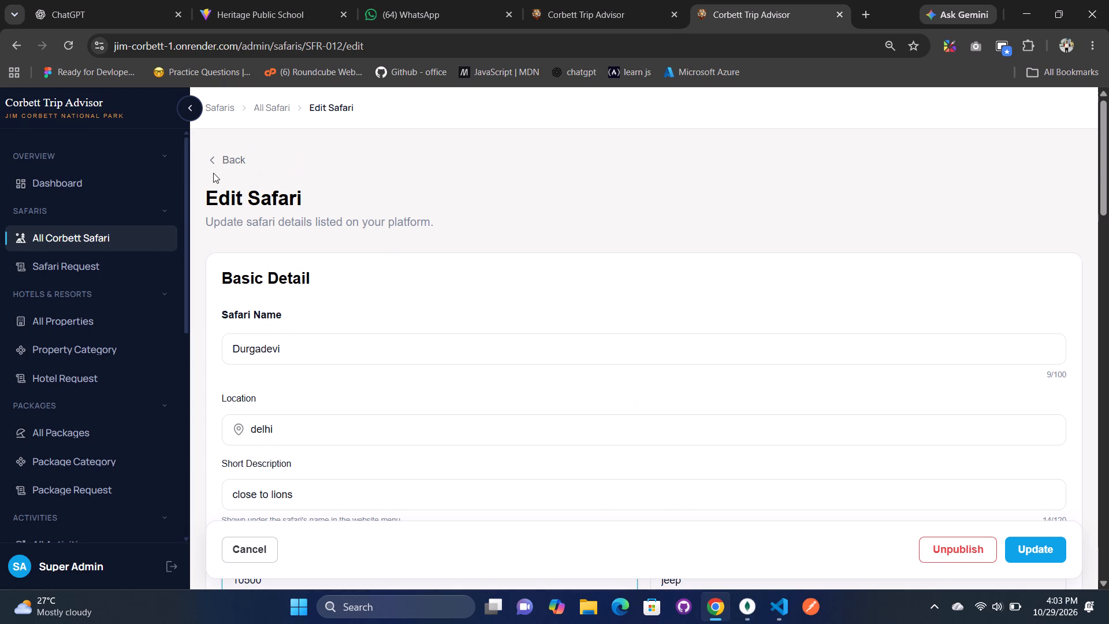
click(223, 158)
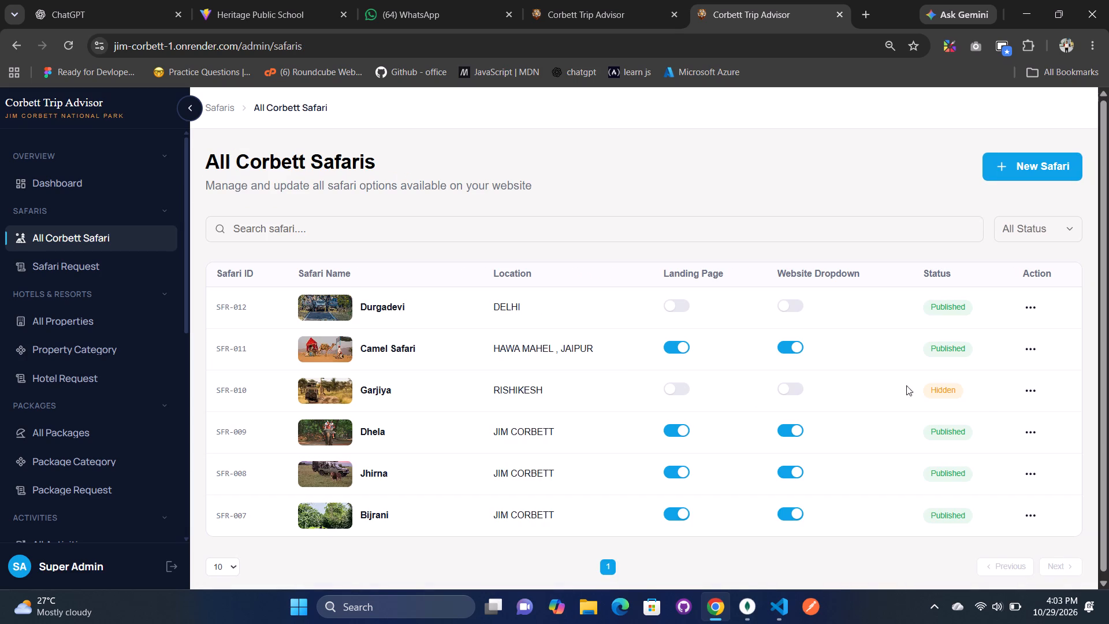
Copy the ₹ symbol from the Dhela safari's estimated price and return to the list of all Corbett safaris.
click(1032, 429)
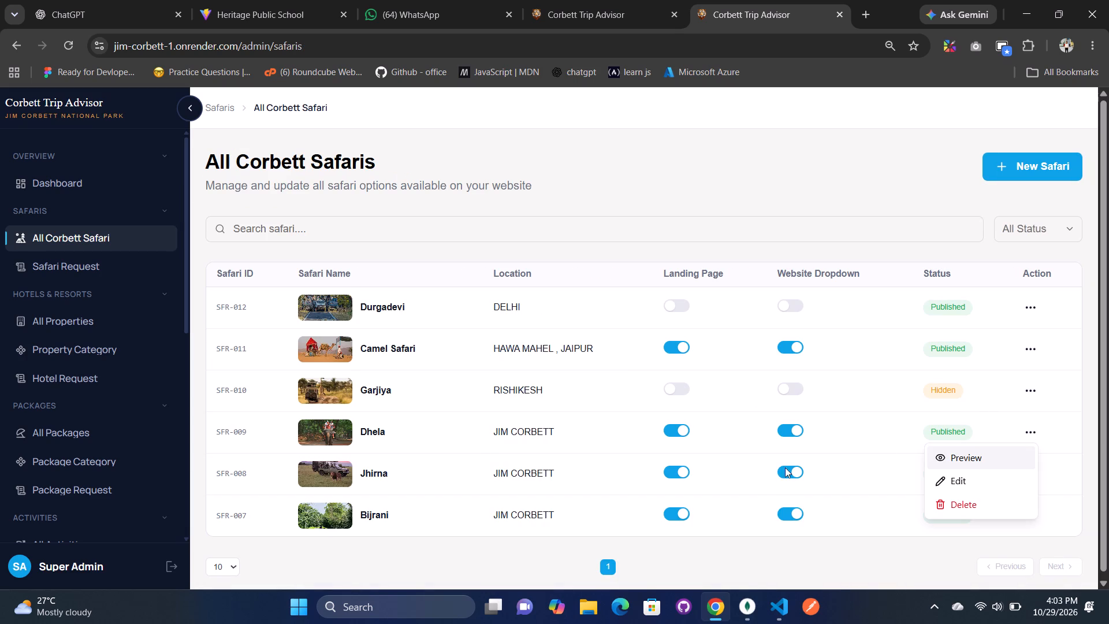
click(976, 478)
scroll(336, 431, down, 1)
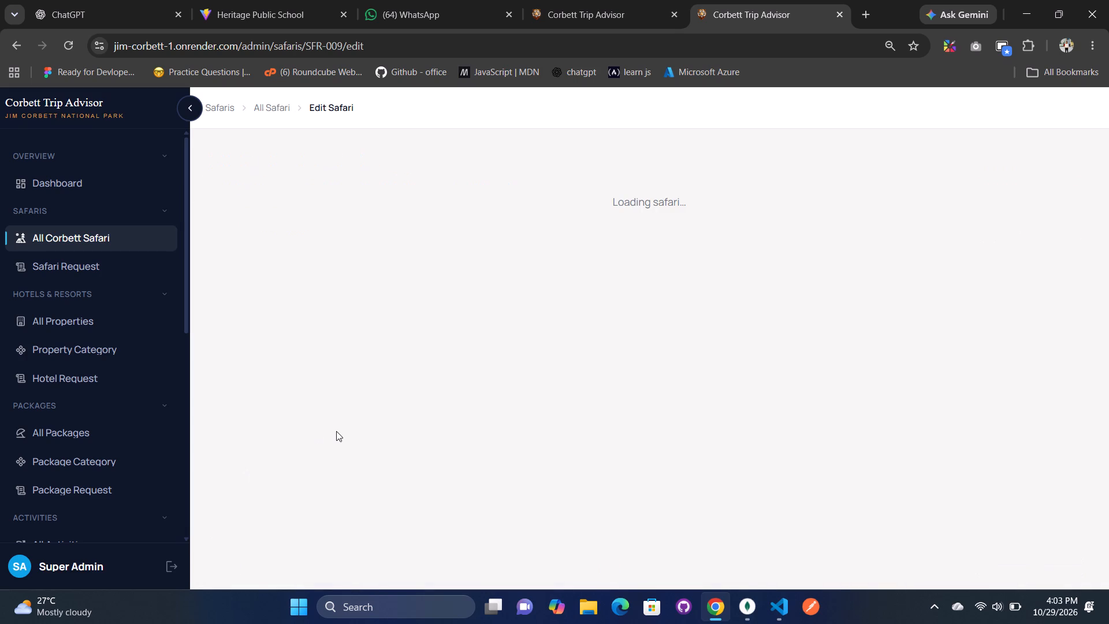
scroll(336, 431, down, 5)
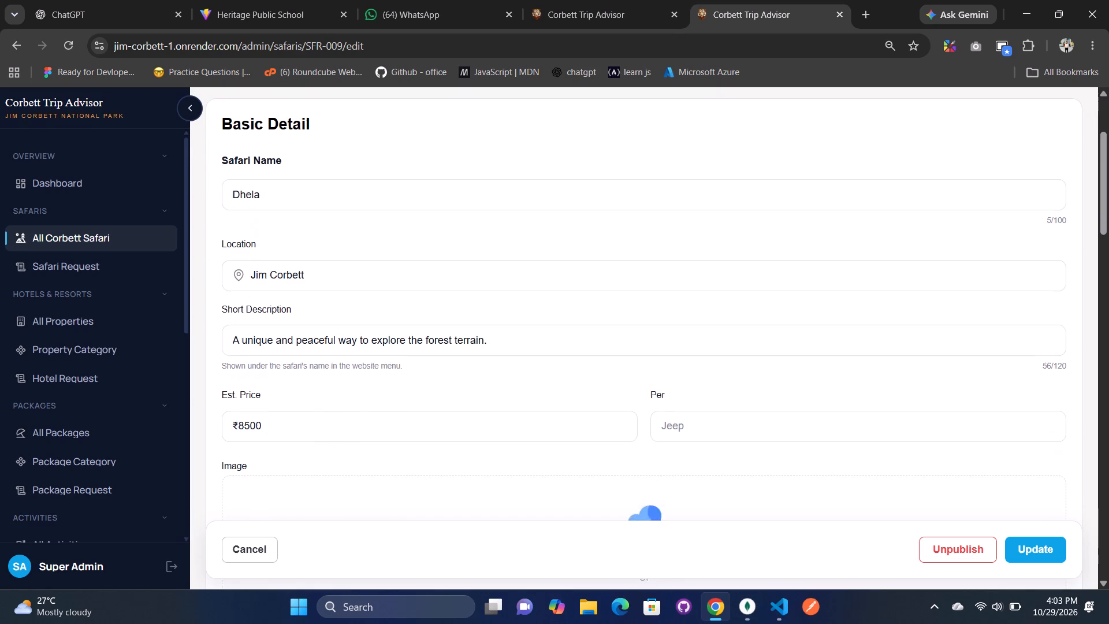
double_click(235, 294)
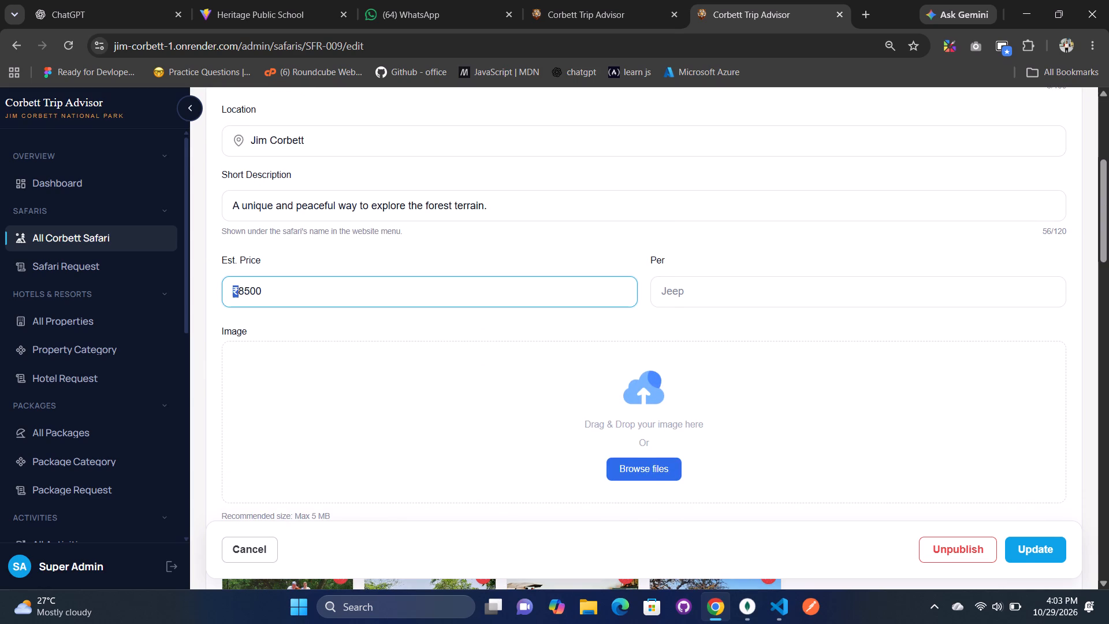
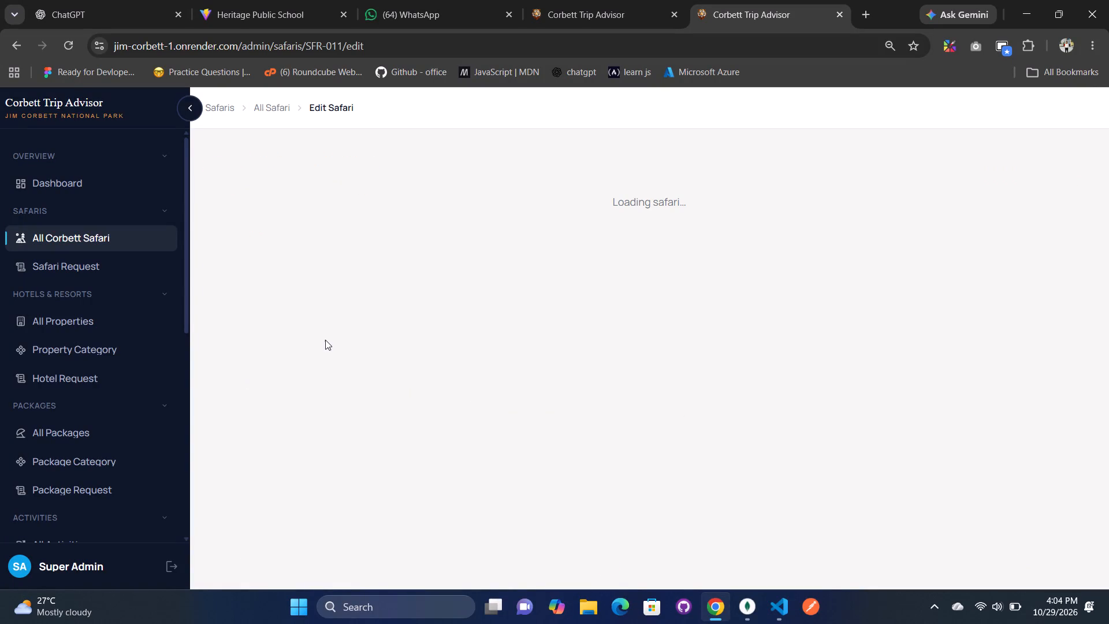
Rename the Camel Safari as Phanto in its basic details.
triple_click(255, 348)
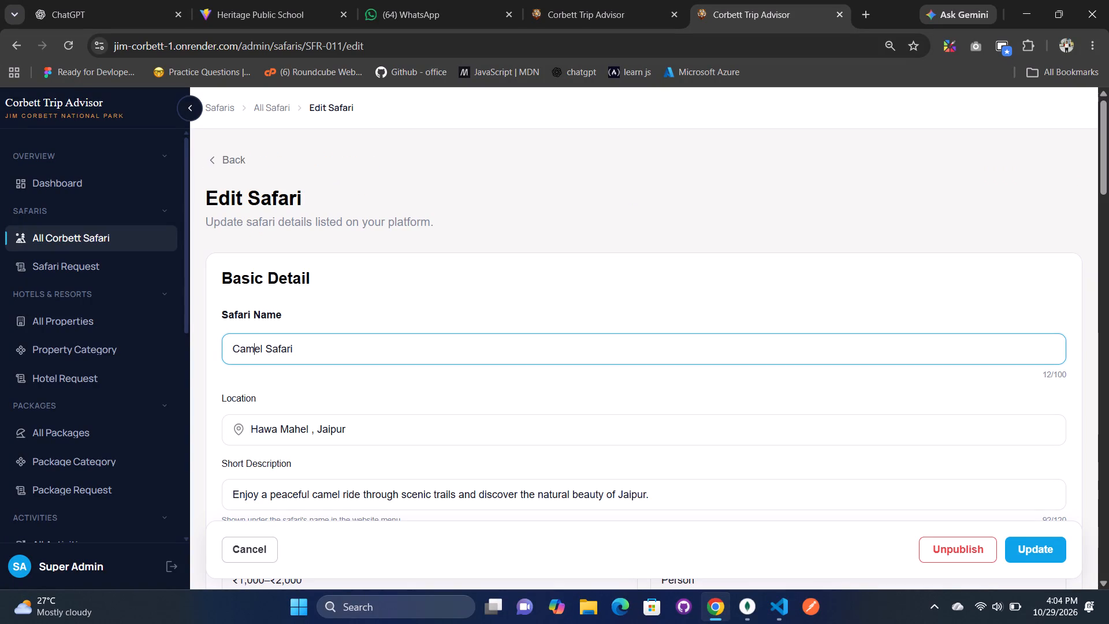
key(ctrl+v)
Clear the existing price range from the Phanto safari's estimated price.
scroll(411, 421, down, 3)
click(310, 364)
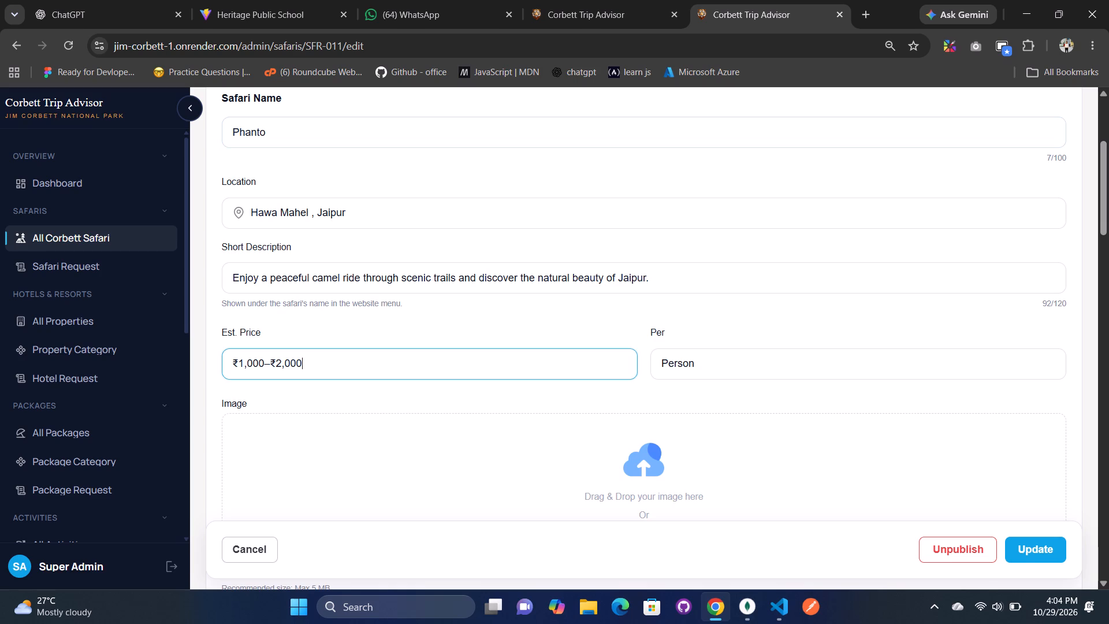
key(BackSpace)
key(BackSpace)
key(BackSpace)
key(BackSpace)
key(BackSpace)
key(BackSpace)
key(BackSpace)
key(BackSpace)
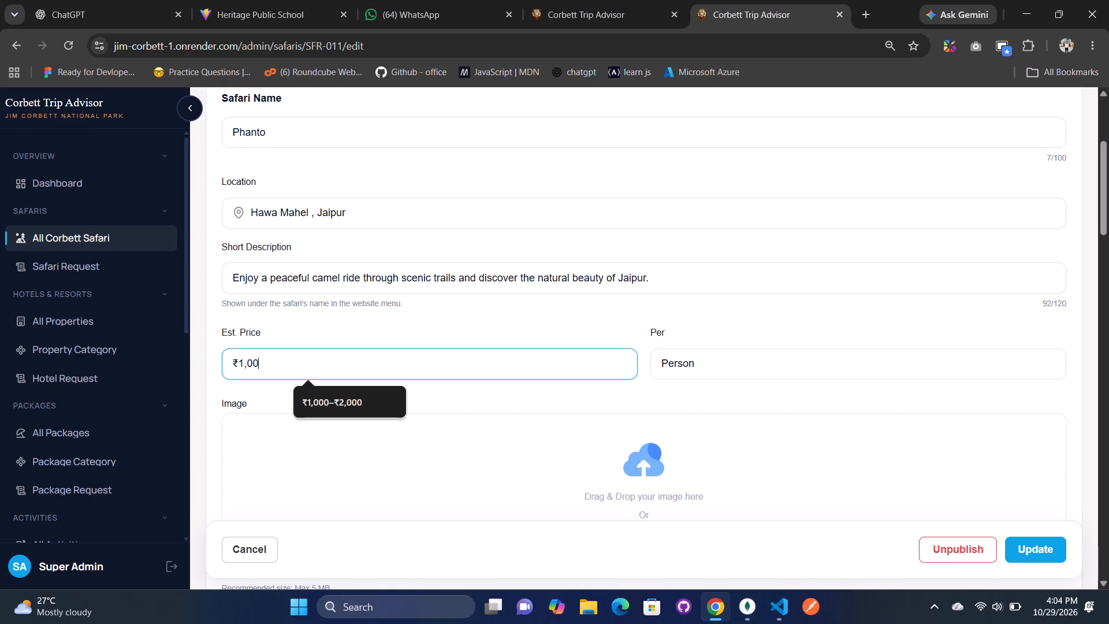
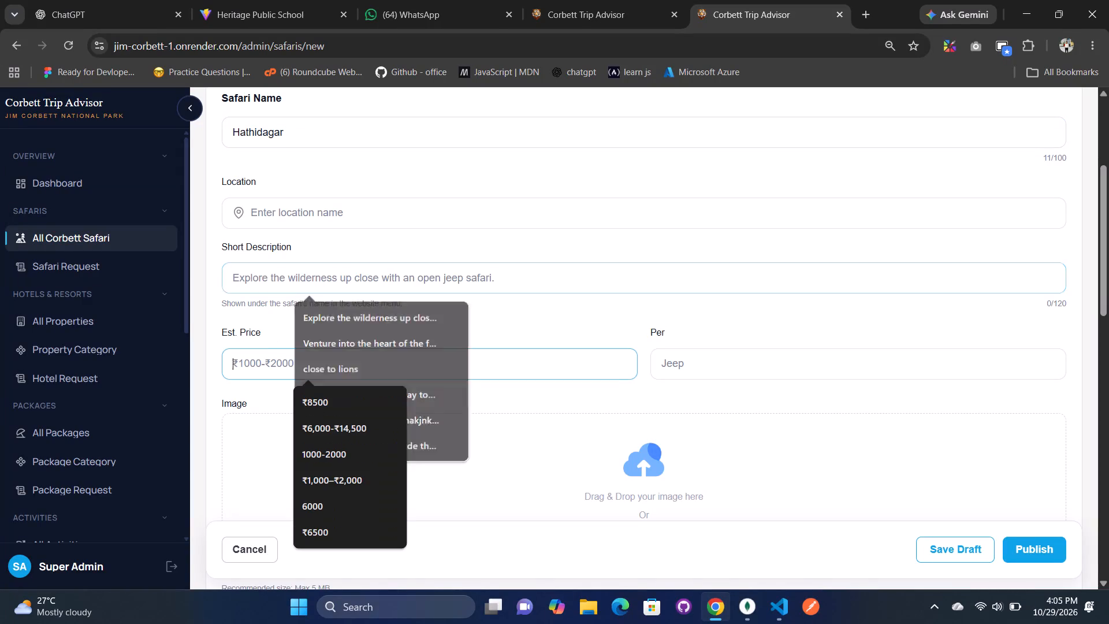
Fill in the new Hathidagar safari's estimated price as 7500 in its basic details.
key(ctrl+v)
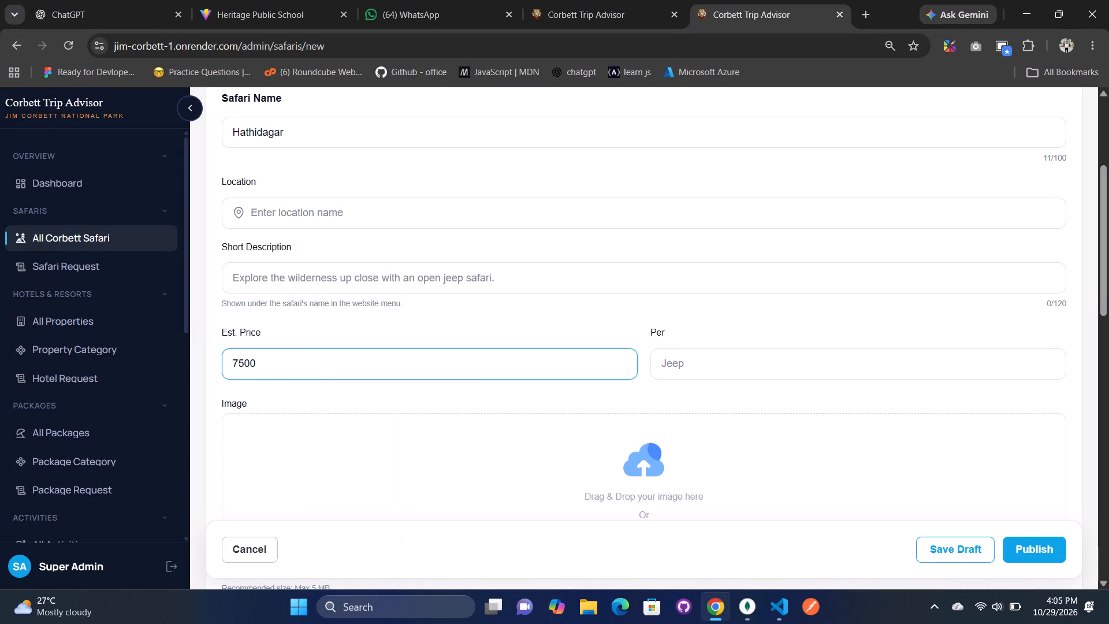
Open the location entry of the new Hathidagar safari for editing.
scroll(273, 277, up, 2)
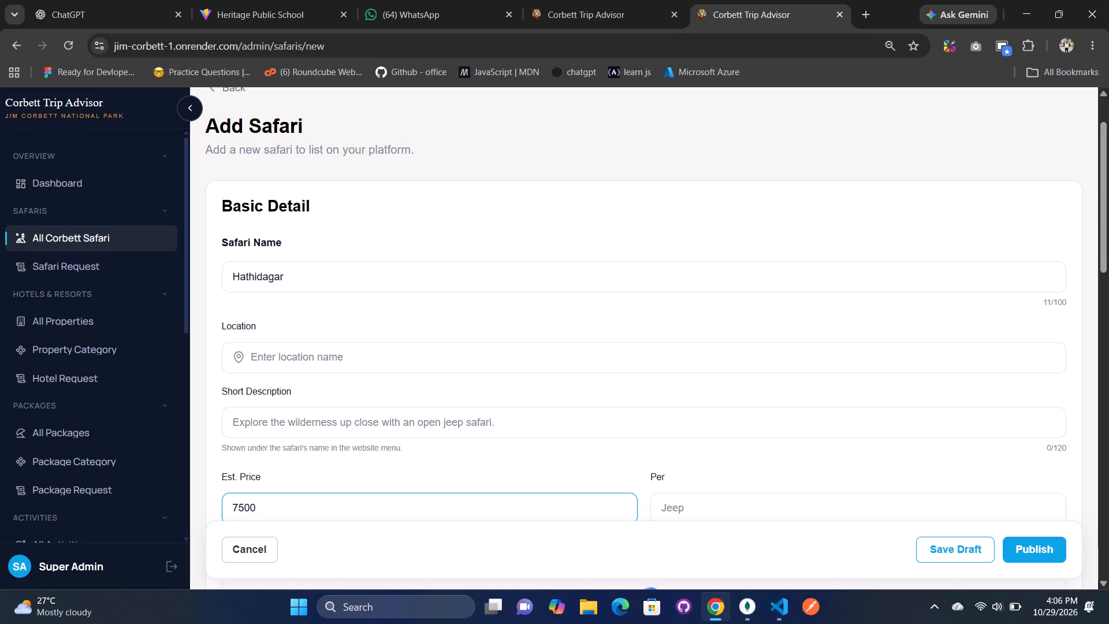
click(404, 356)
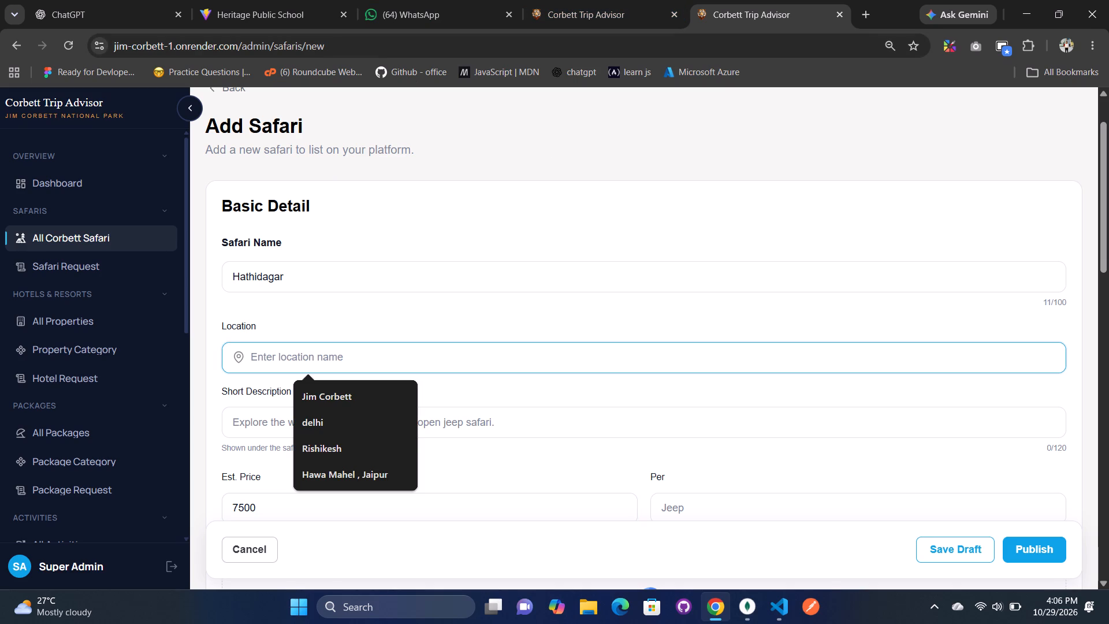
Complete Hathidagar's basic details with location Jim Corbett, short description "Explore the wilderness up close with an open jeep safari." and price per Jeep.
click(329, 406)
scroll(511, 408, down, 1)
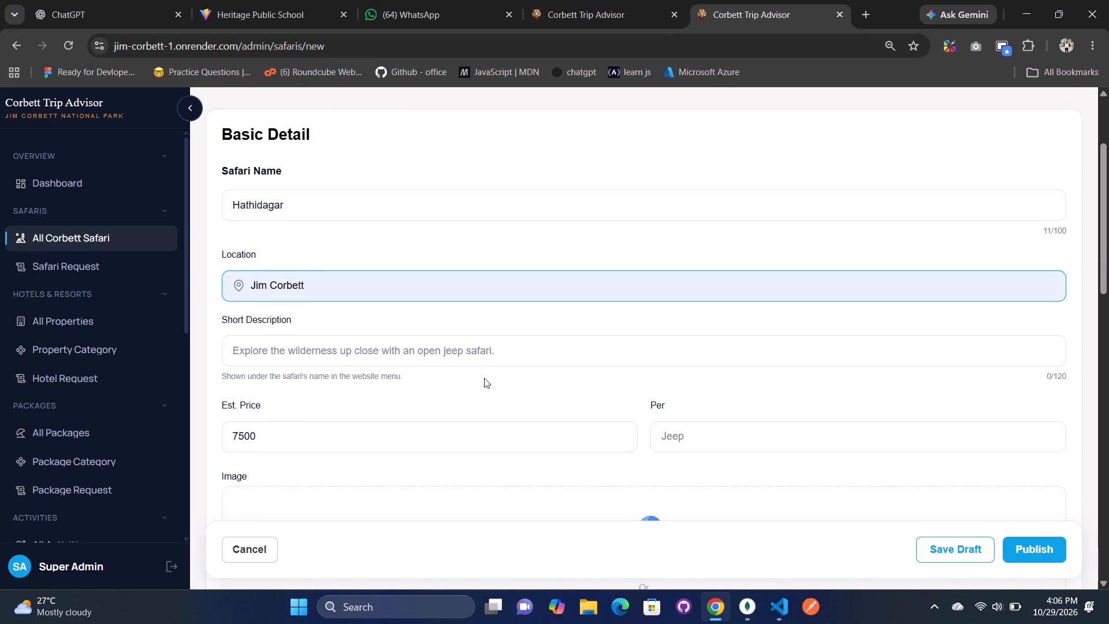
click(433, 350)
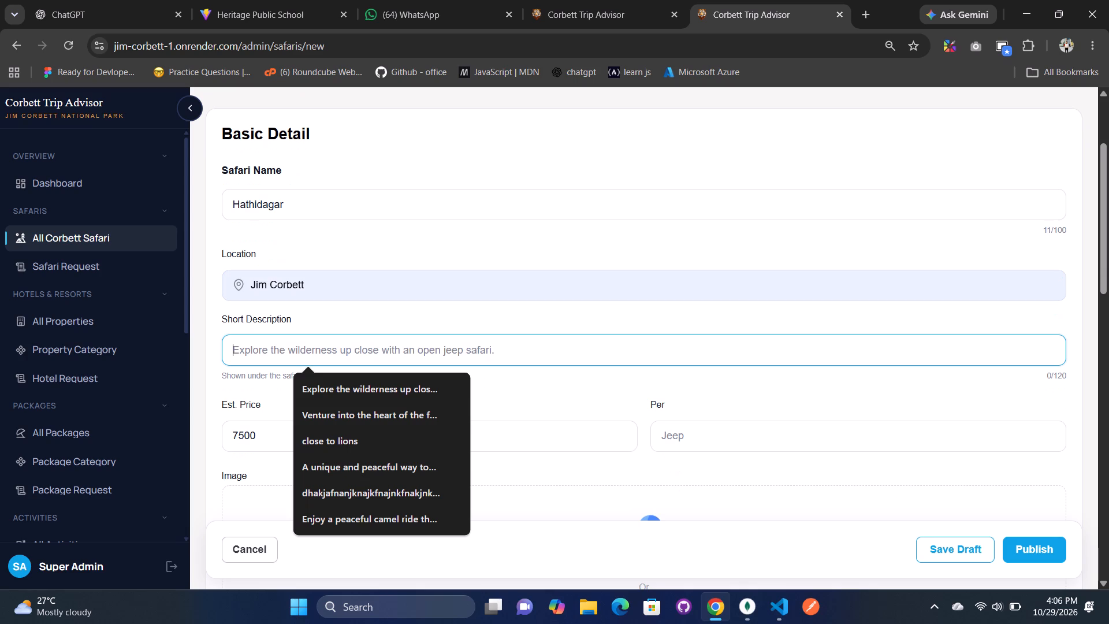
click(362, 385)
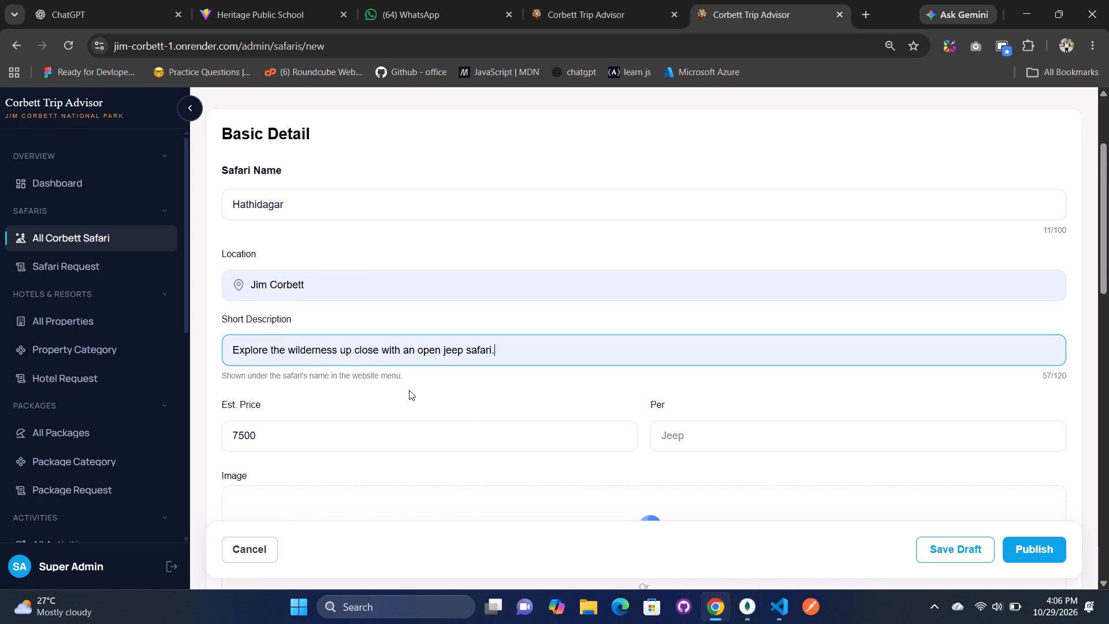
scroll(409, 390, down, 1)
click(691, 362)
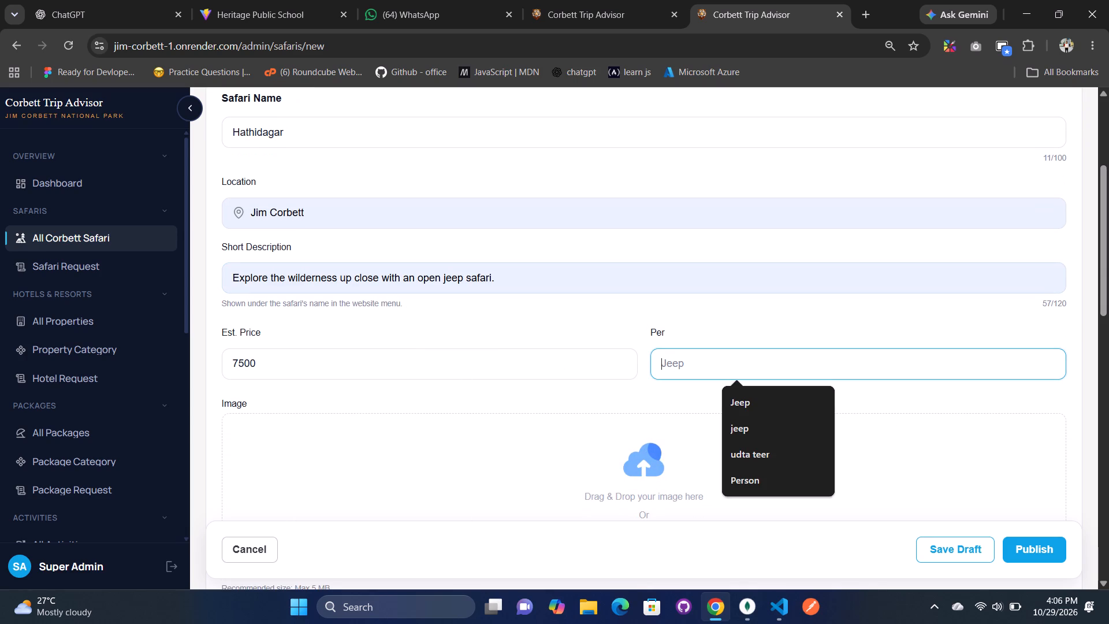
click(731, 411)
scroll(590, 388, down, 1)
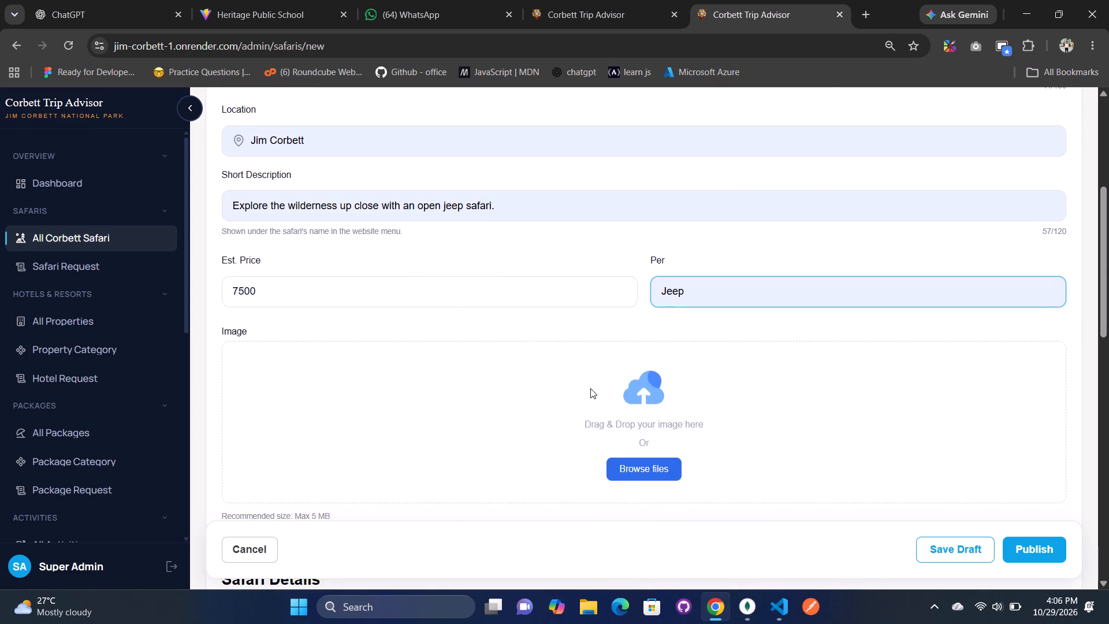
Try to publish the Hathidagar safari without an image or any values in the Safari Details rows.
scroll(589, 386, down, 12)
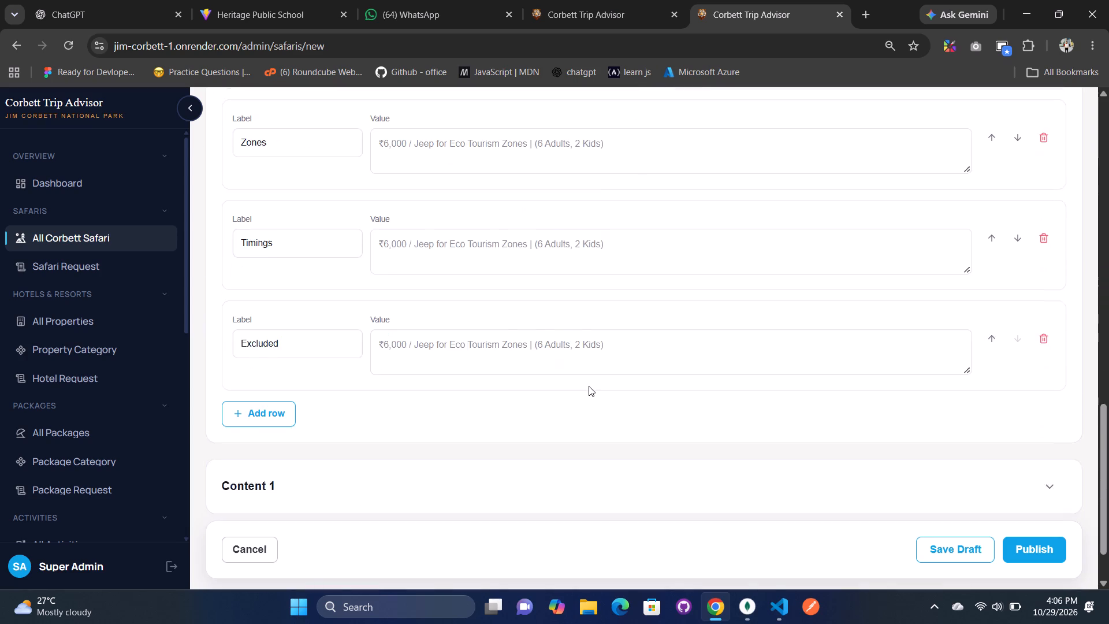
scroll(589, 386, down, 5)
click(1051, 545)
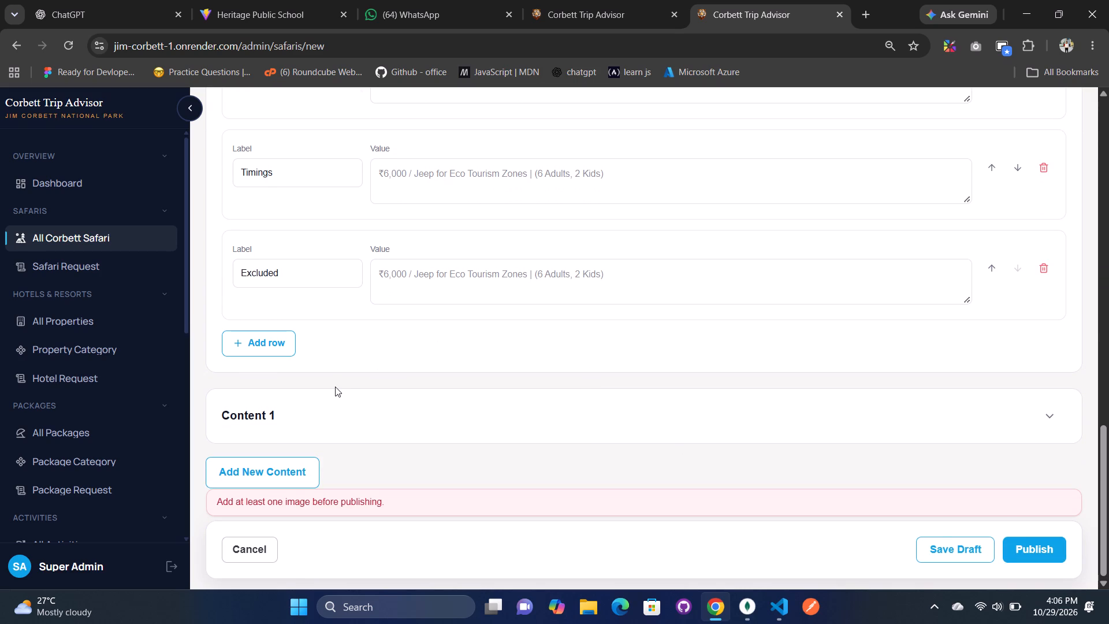
Copy the safari name Hathidagar and run a Google image search for "Hathidagar Image" in a new browser tab.
scroll(335, 387, up, 12)
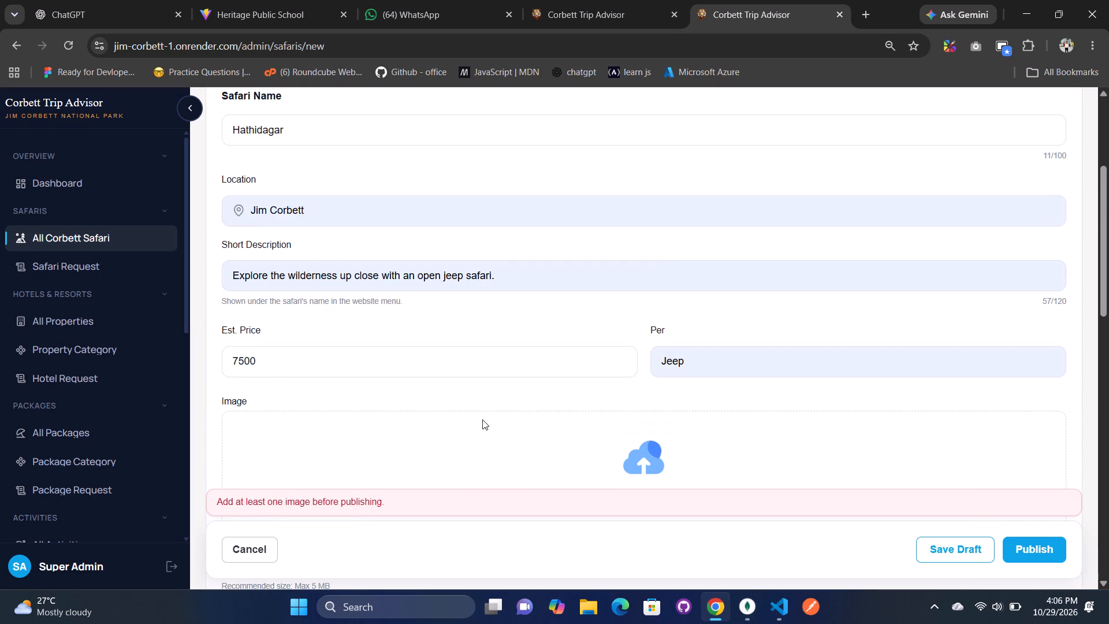
scroll(633, 467, down, 3)
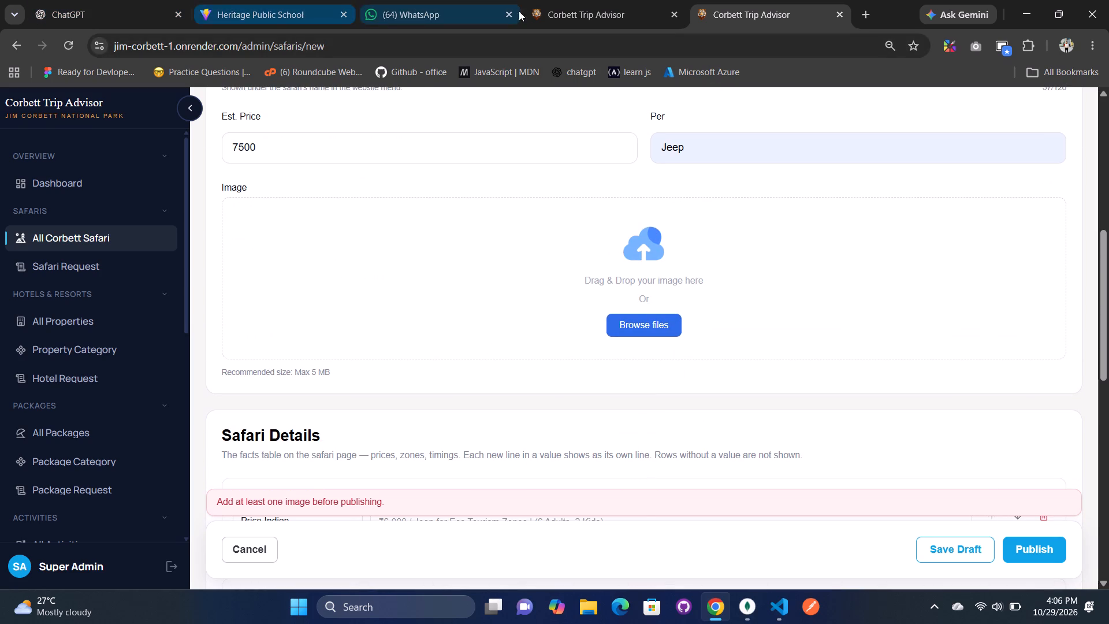
scroll(316, 248, up, 3)
scroll(242, 192, up, 2)
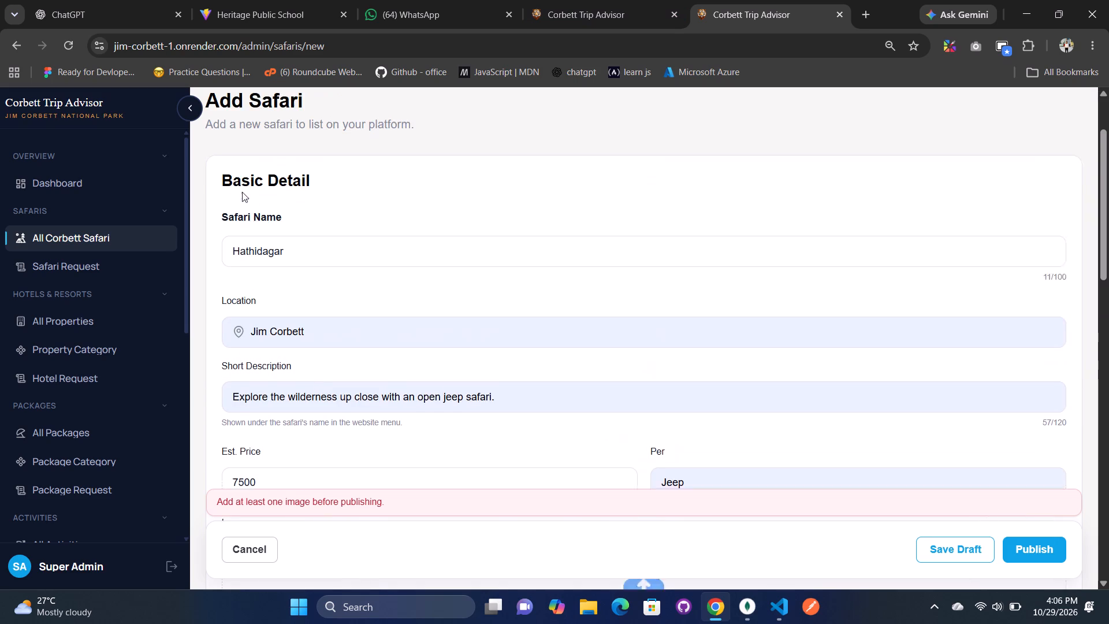
double_click(248, 277)
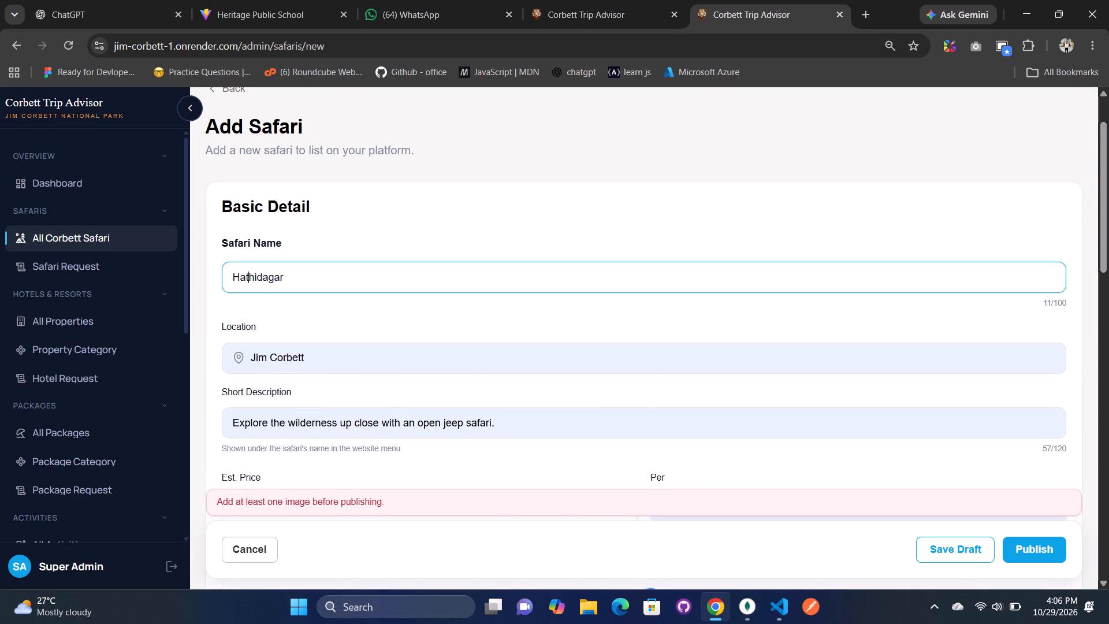
key(ctrl+c)
click(870, 14)
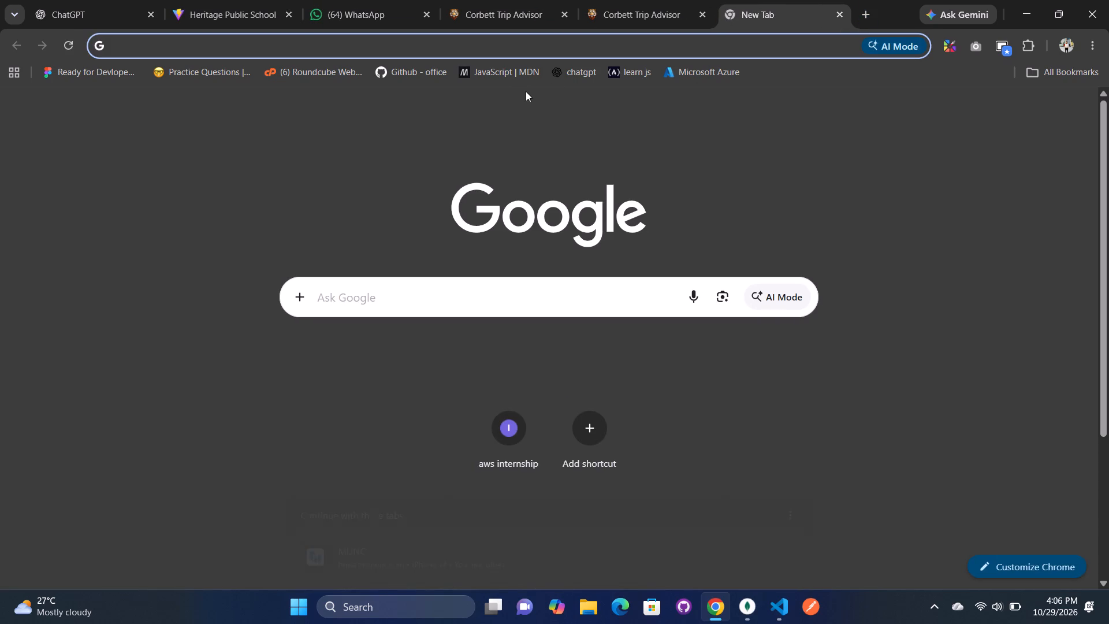
key(ctrl+v)
text(image)
key(Return)
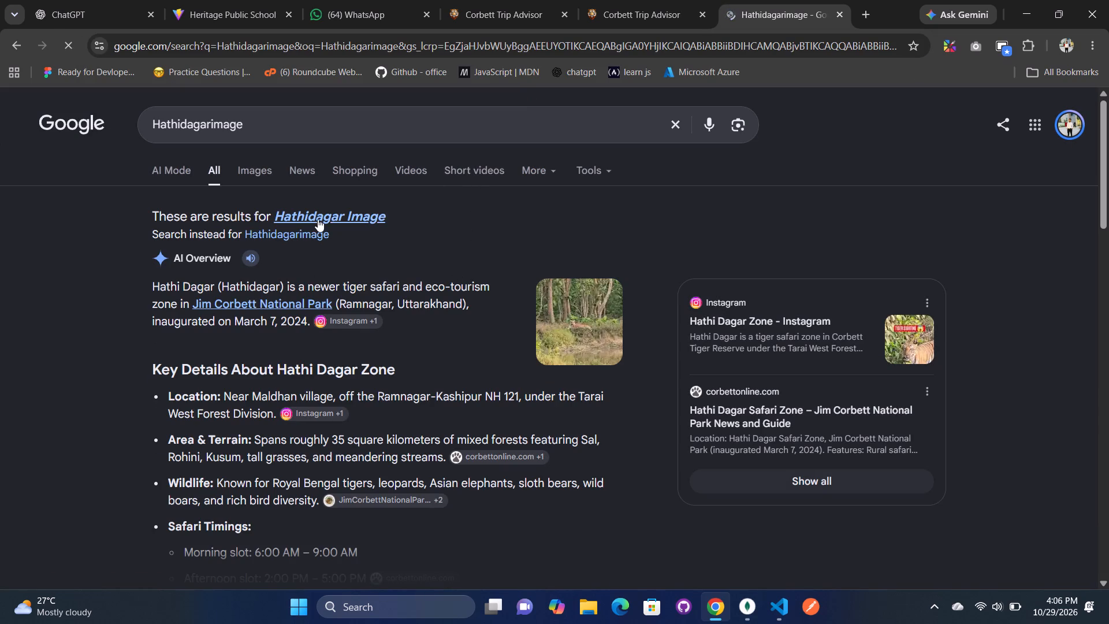
click(341, 218)
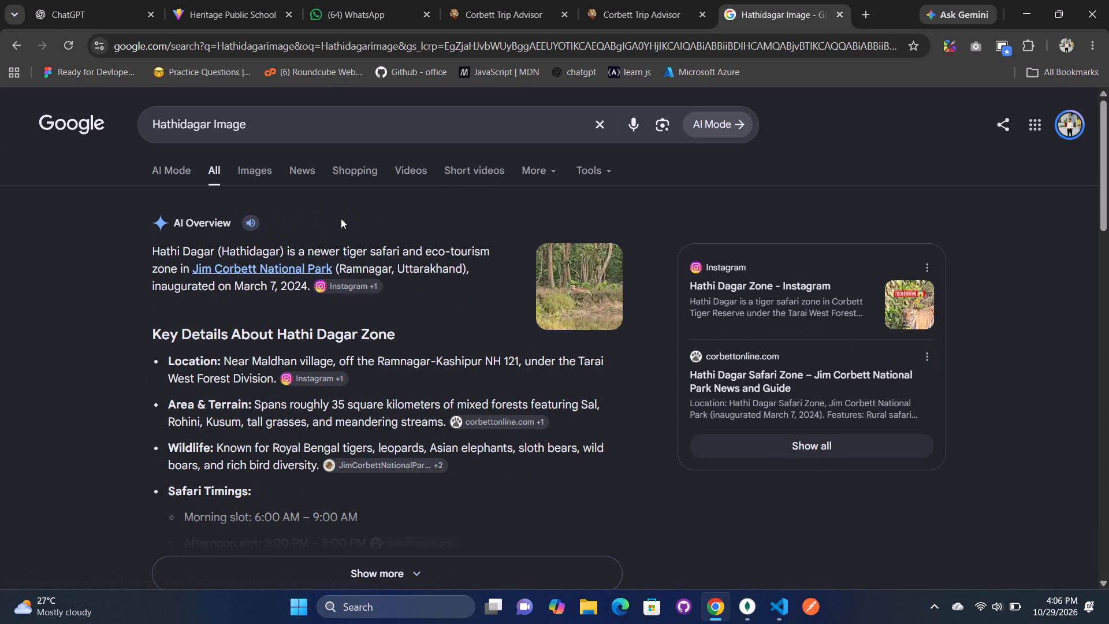
click(237, 170)
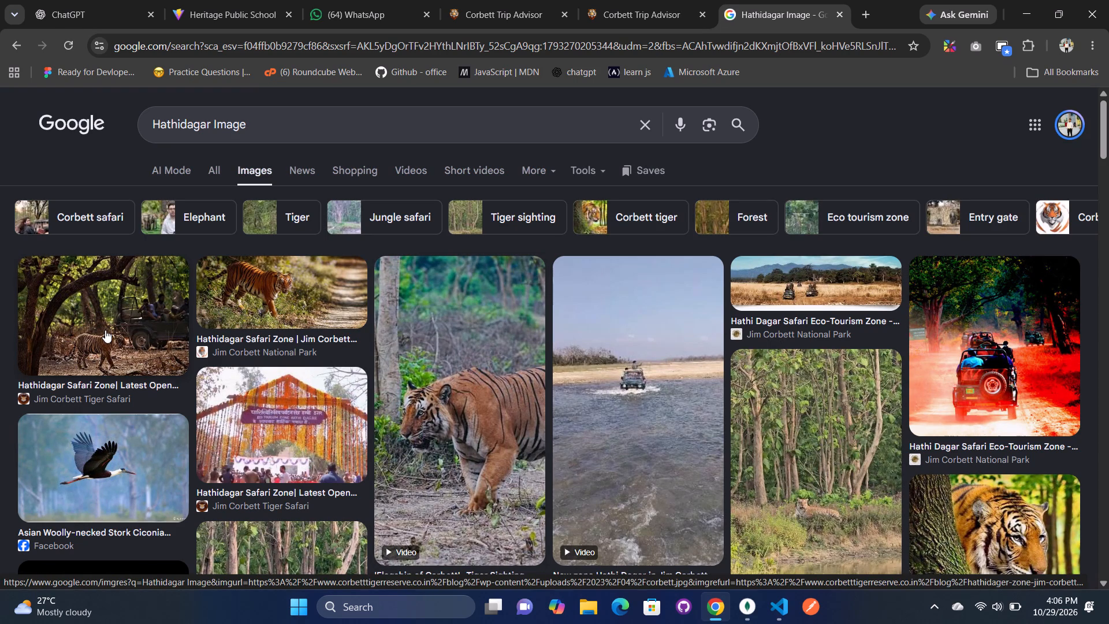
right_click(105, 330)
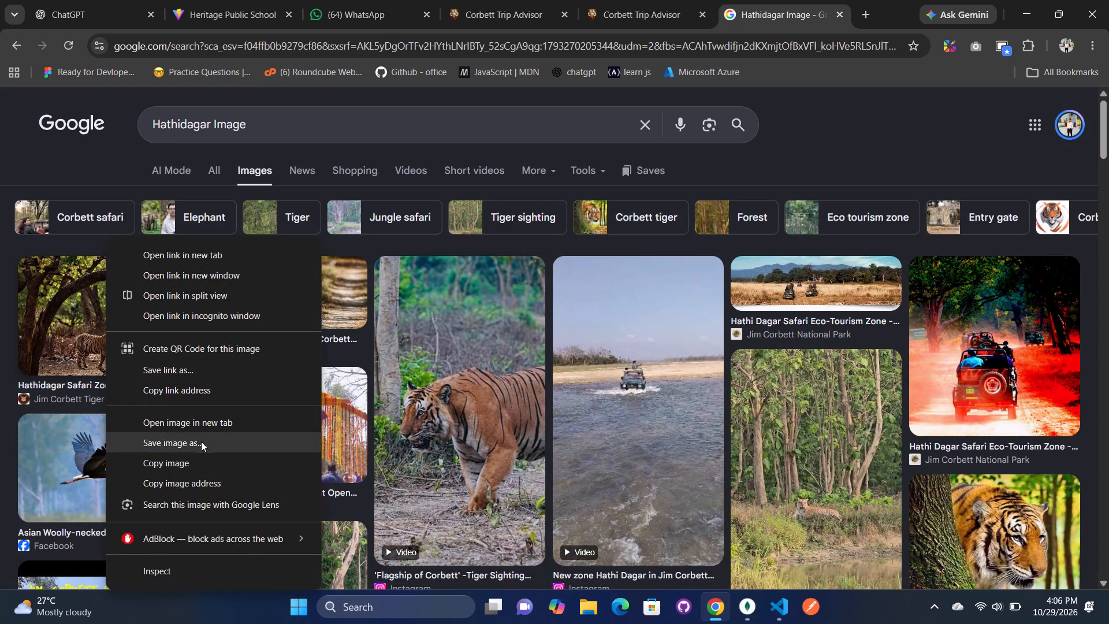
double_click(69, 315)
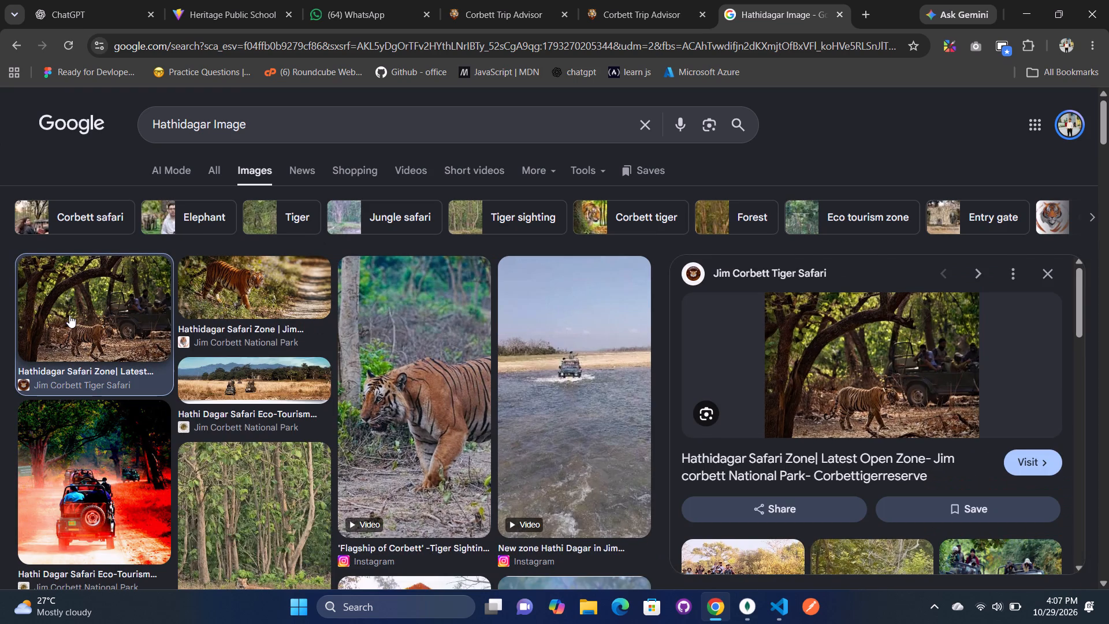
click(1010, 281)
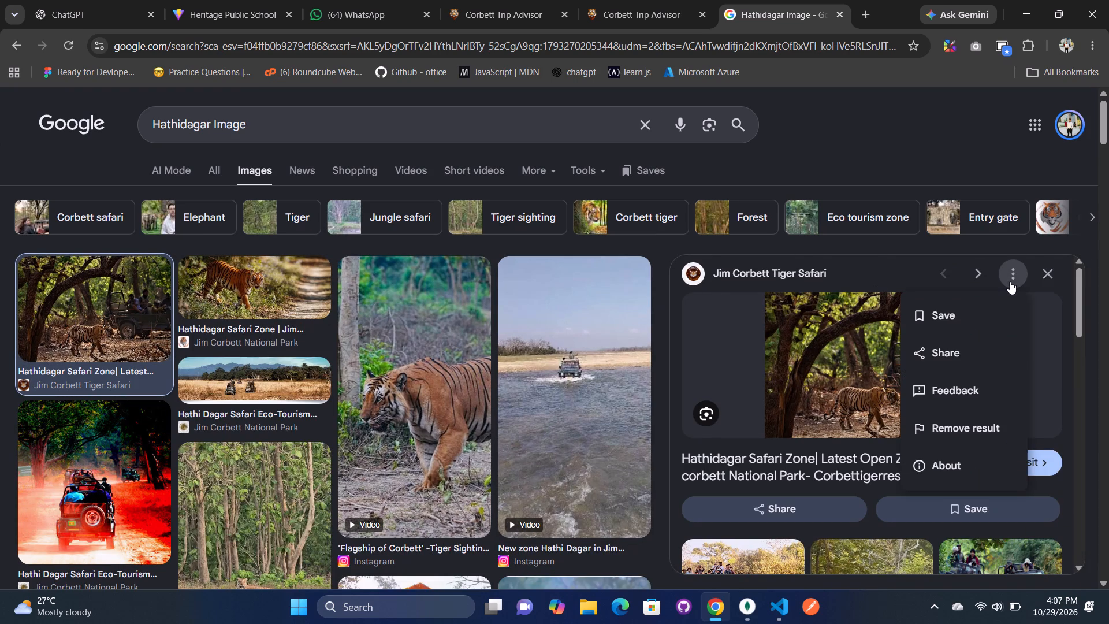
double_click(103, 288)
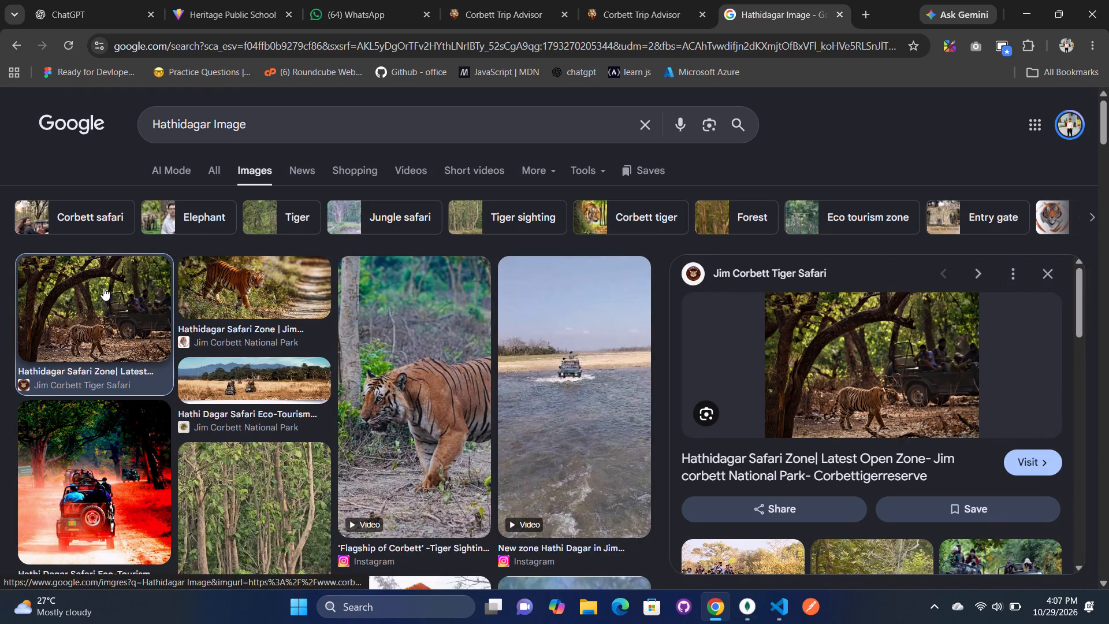
Preview the Jim Corbett National Park result showing a tiger beside a track and open its source page.
double_click(247, 287)
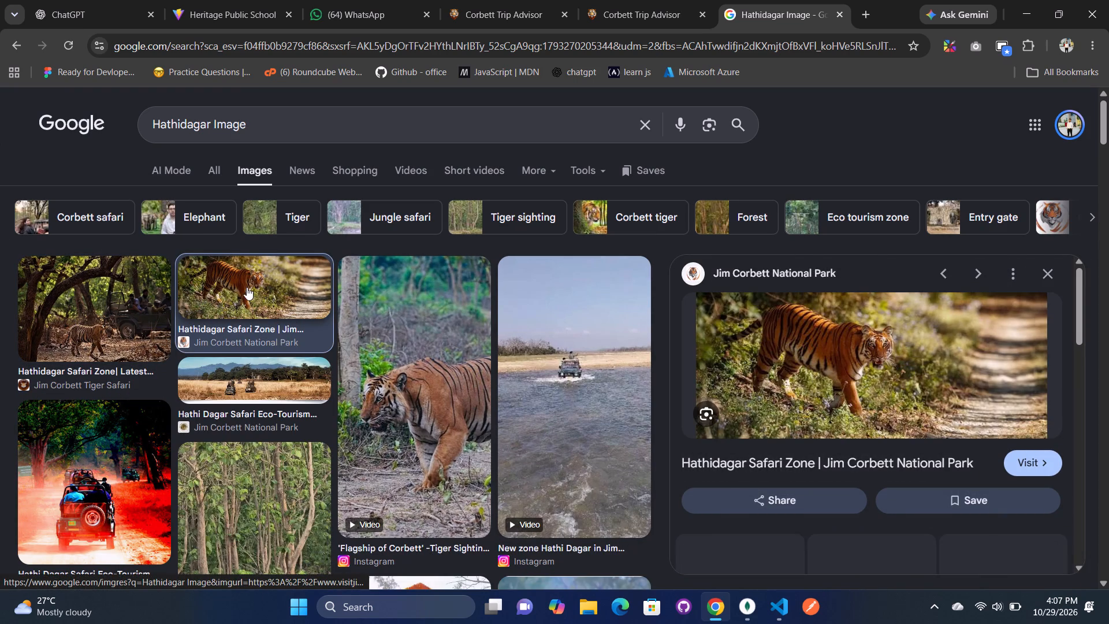
click(1021, 268)
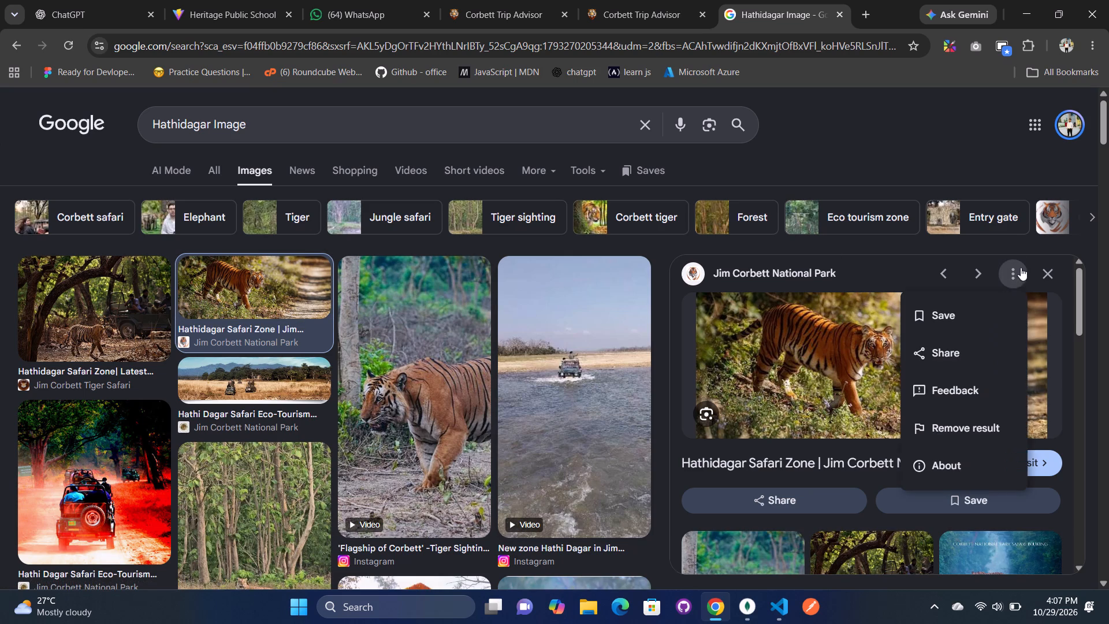
double_click(847, 390)
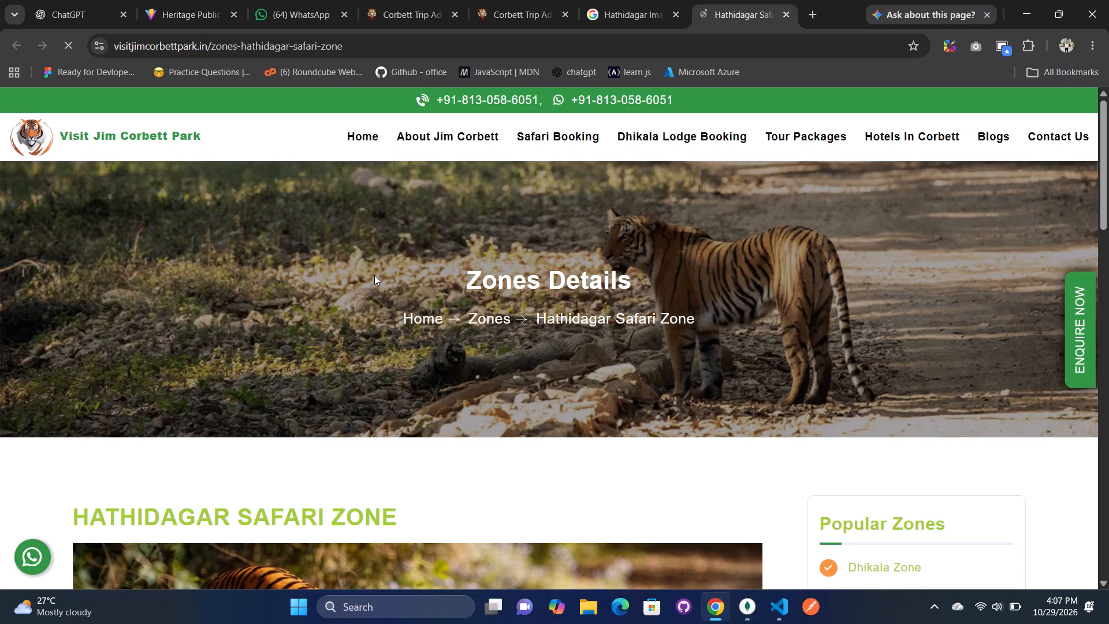
Save the tiger photo under the Hathidagar Safari Zone heading to Downloads as a JPEG named hathidagar.
scroll(448, 293, down, 3)
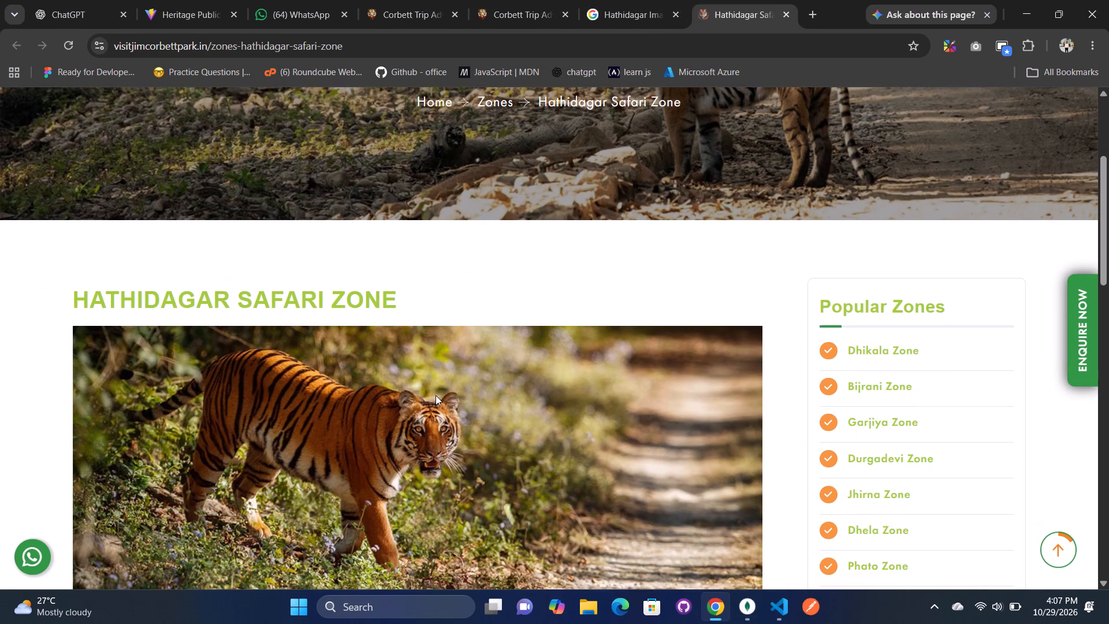
scroll(437, 388, down, 2)
right_click(439, 351)
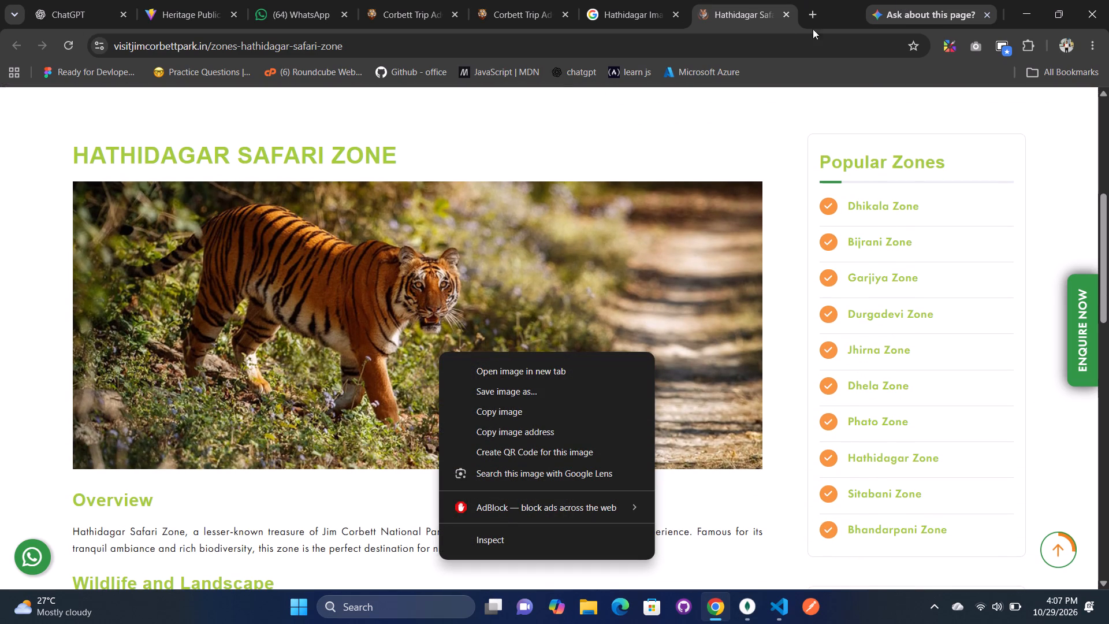
right_click(395, 275)
right_click(395, 275)
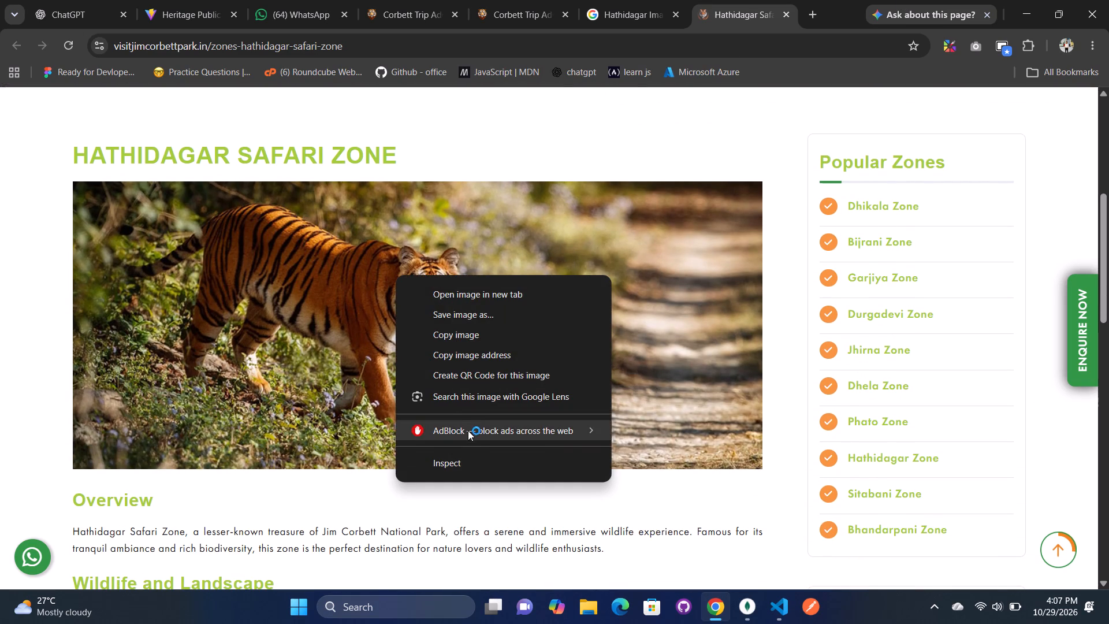
click(456, 318)
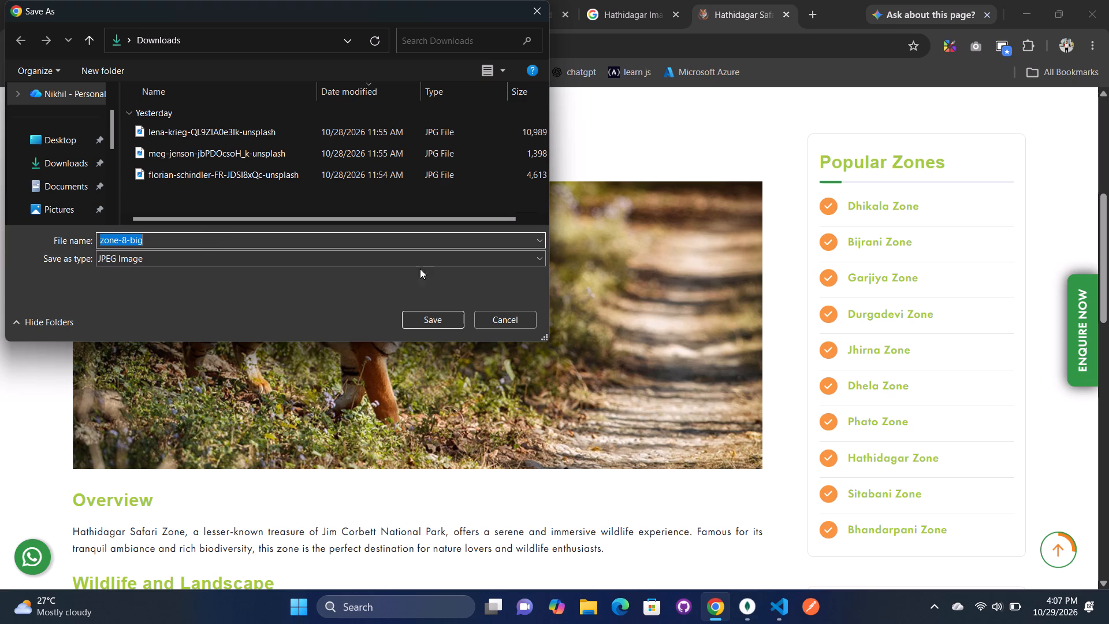
key(BackSpace)
text(hath)
text(i d)
key(BackSpace)
key(BackSpace)
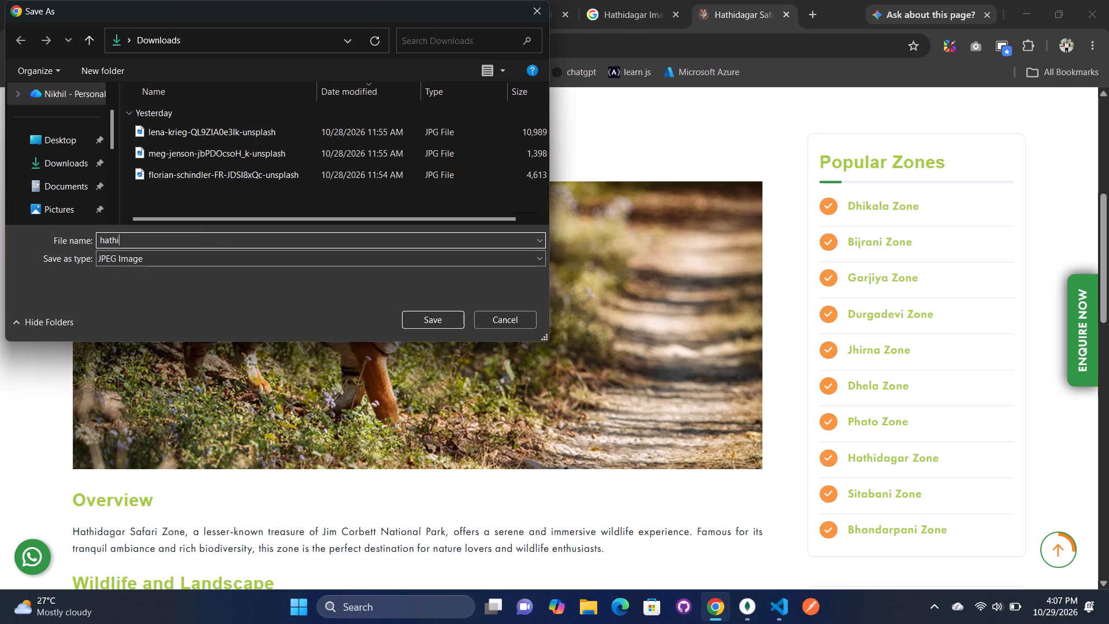
text(GR)
key(BackSpace)
key(BackSpace)
text(agar)
key(Return)
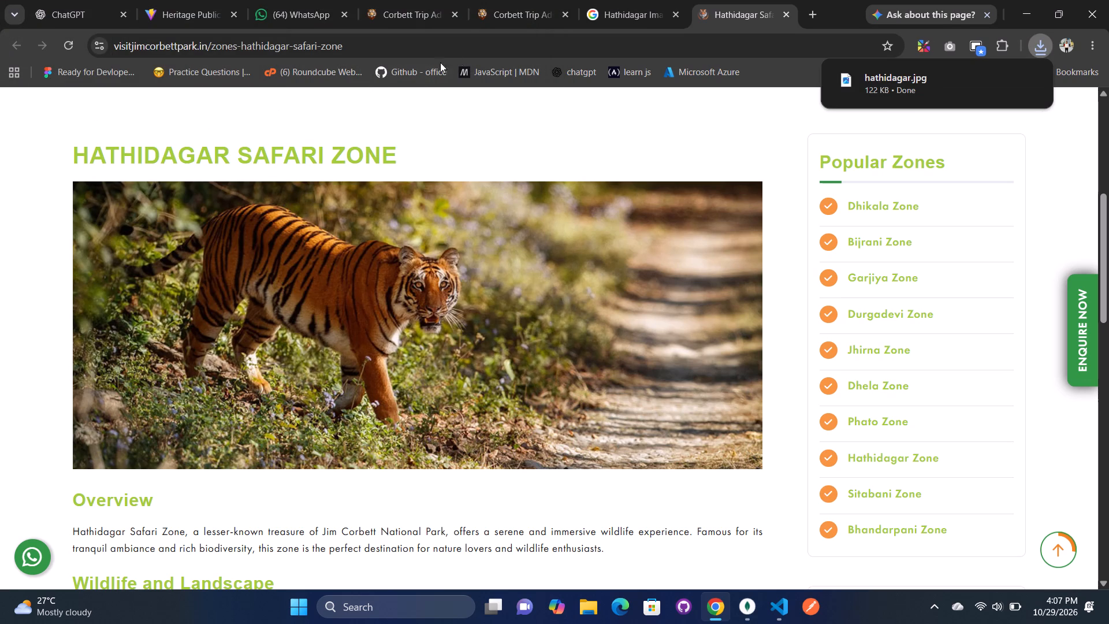
Return to the Add Safari form and upload hathidagar from Downloads as the safari's image.
click(527, 14)
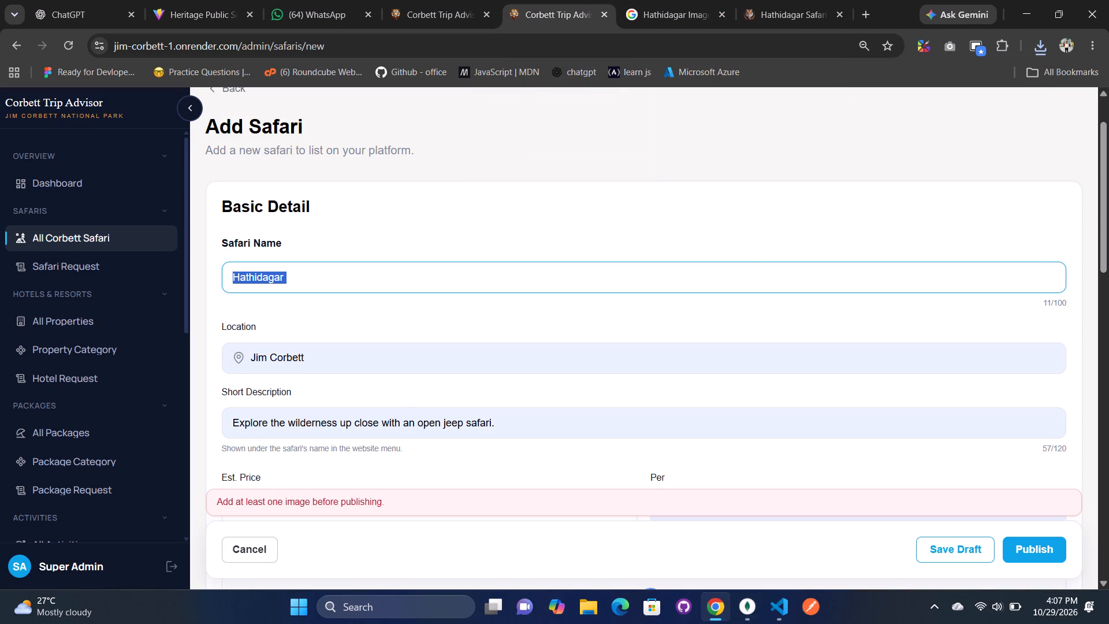
scroll(447, 408, up, 4)
scroll(447, 408, down, 6)
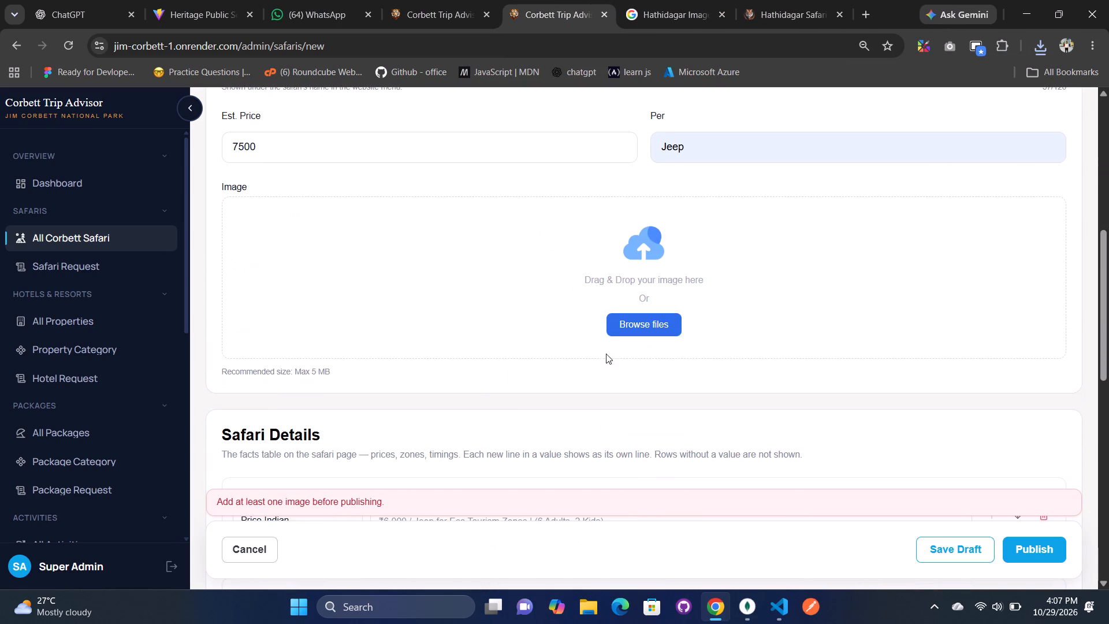
click(632, 321)
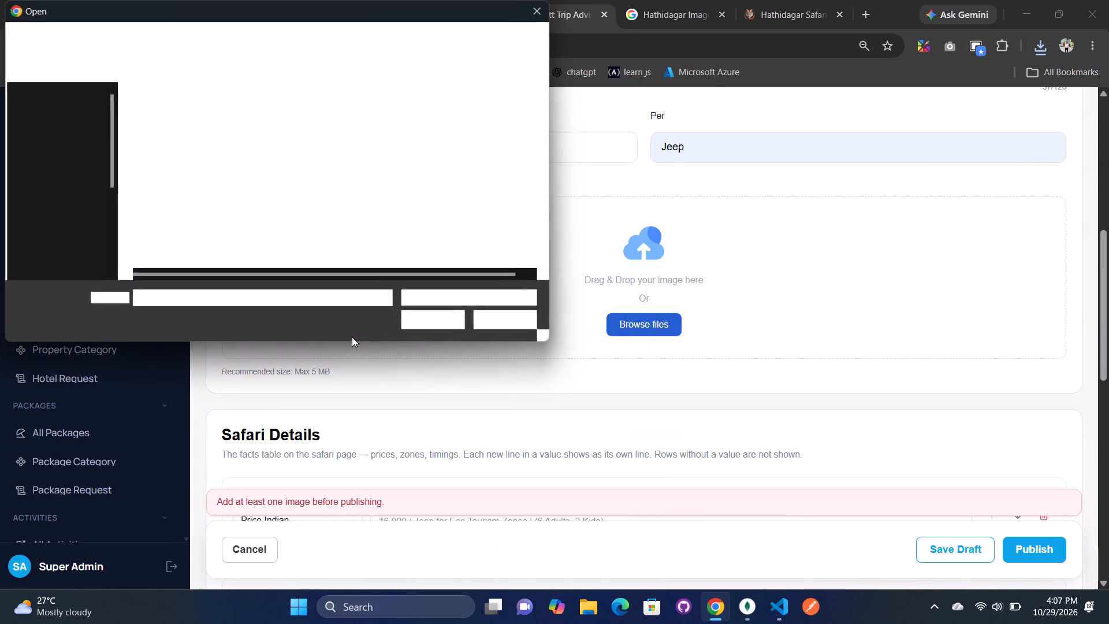
click(177, 135)
click(438, 325)
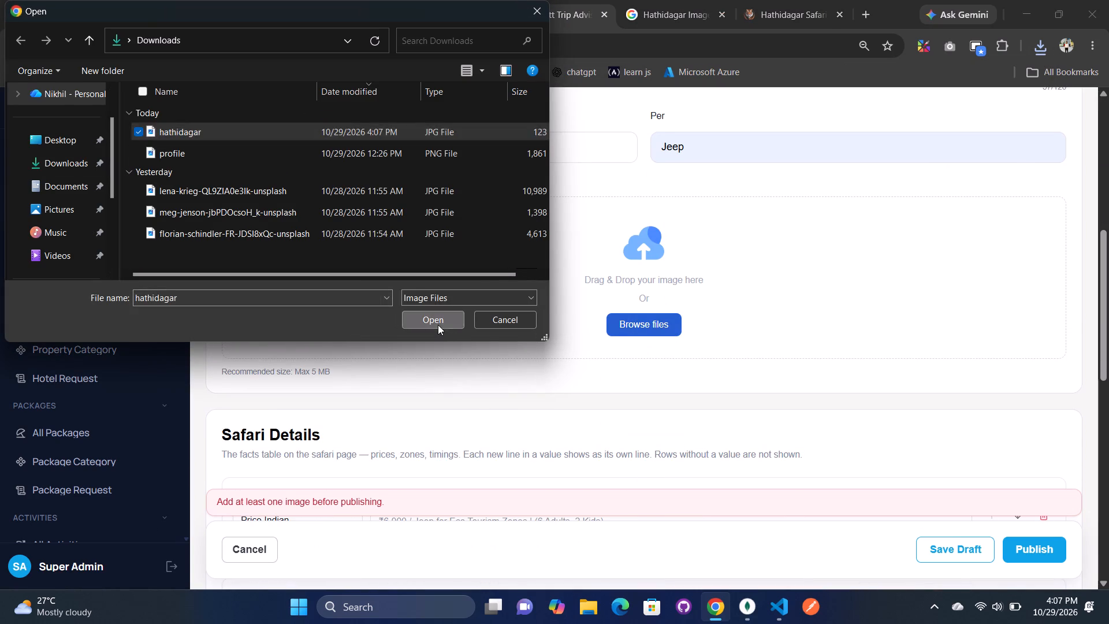
Publish the new Hathidagar safari.
scroll(738, 436, down, 2)
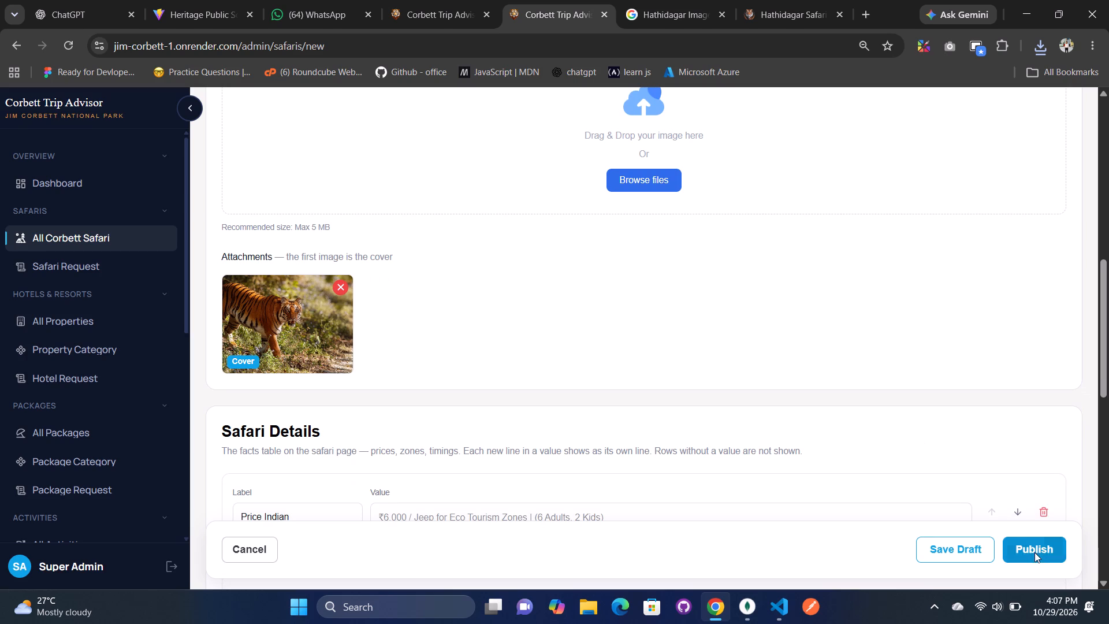
click(1034, 552)
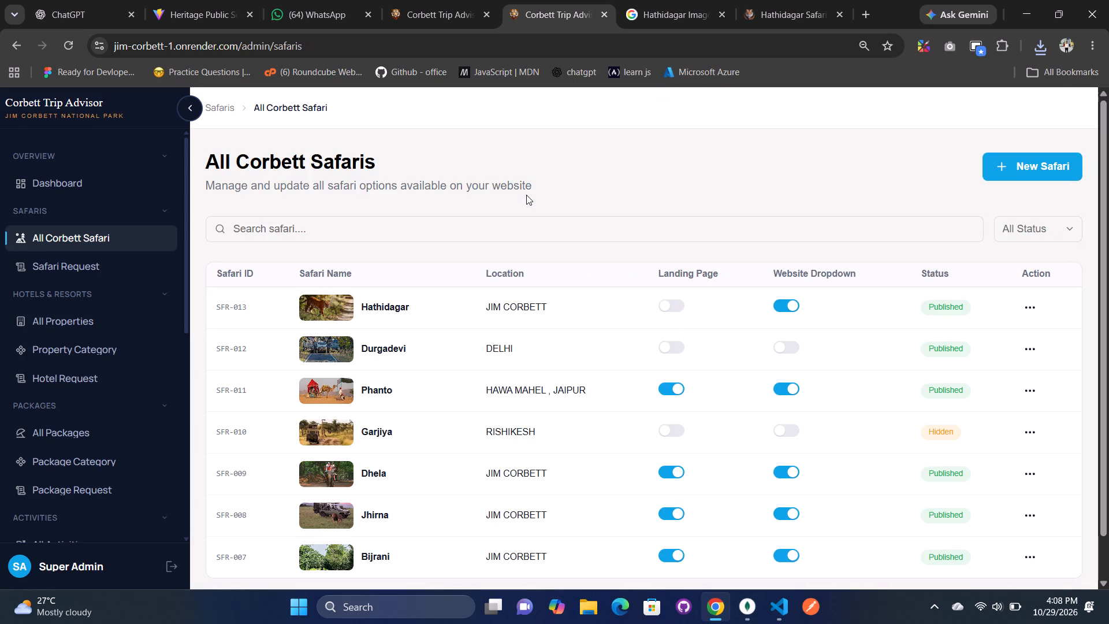
Turn off the Website Dropdown setting for the Hathidagar safari.
click(783, 304)
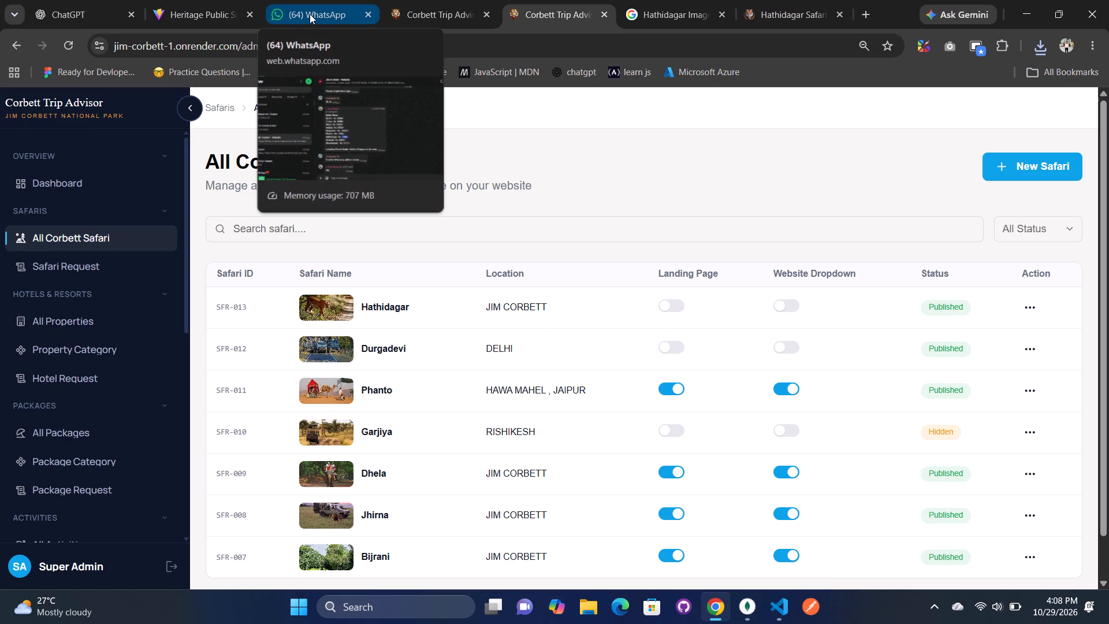
Open the Durgadevi safari for editing, copy the ₹ symbol from its estimated price, and return to the safari list.
click(1024, 350)
click(933, 399)
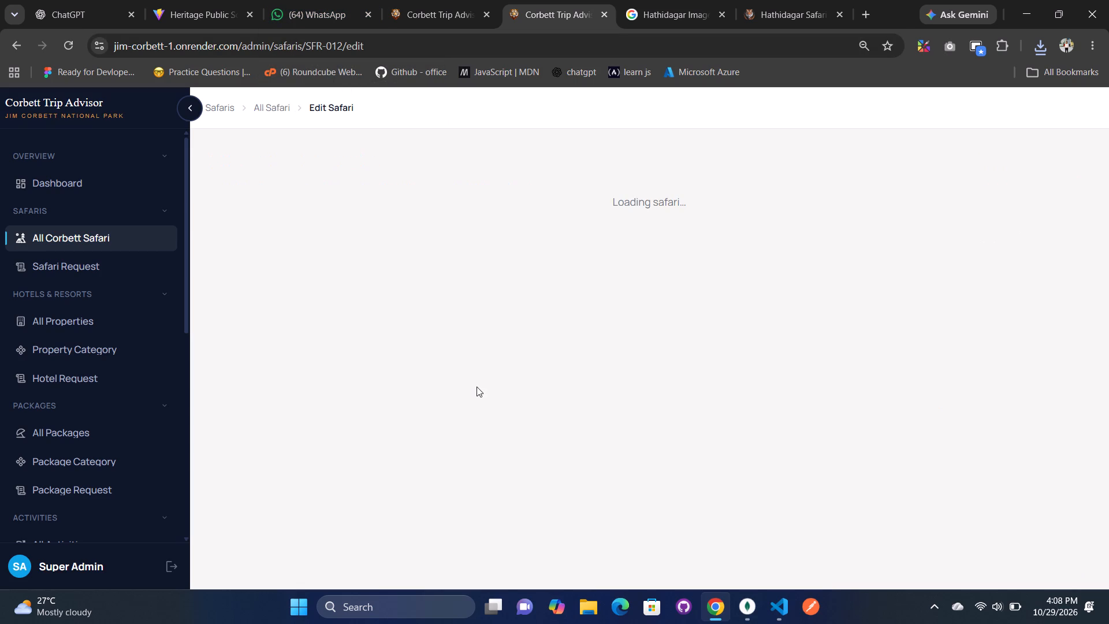
scroll(477, 387, down, 1)
scroll(283, 429, down, 2)
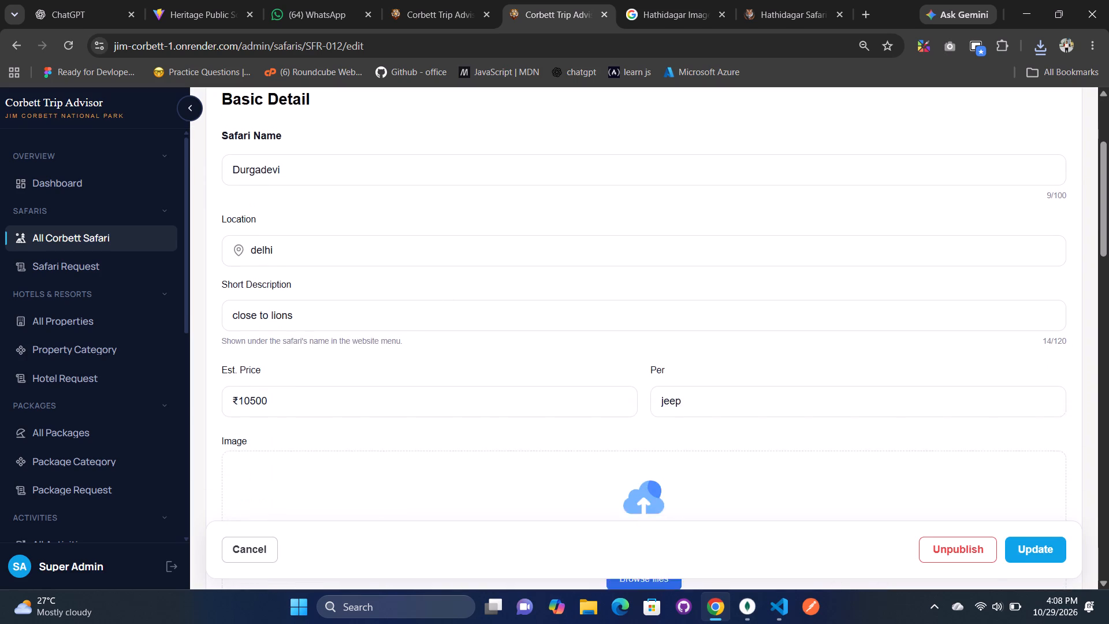
double_click(231, 361)
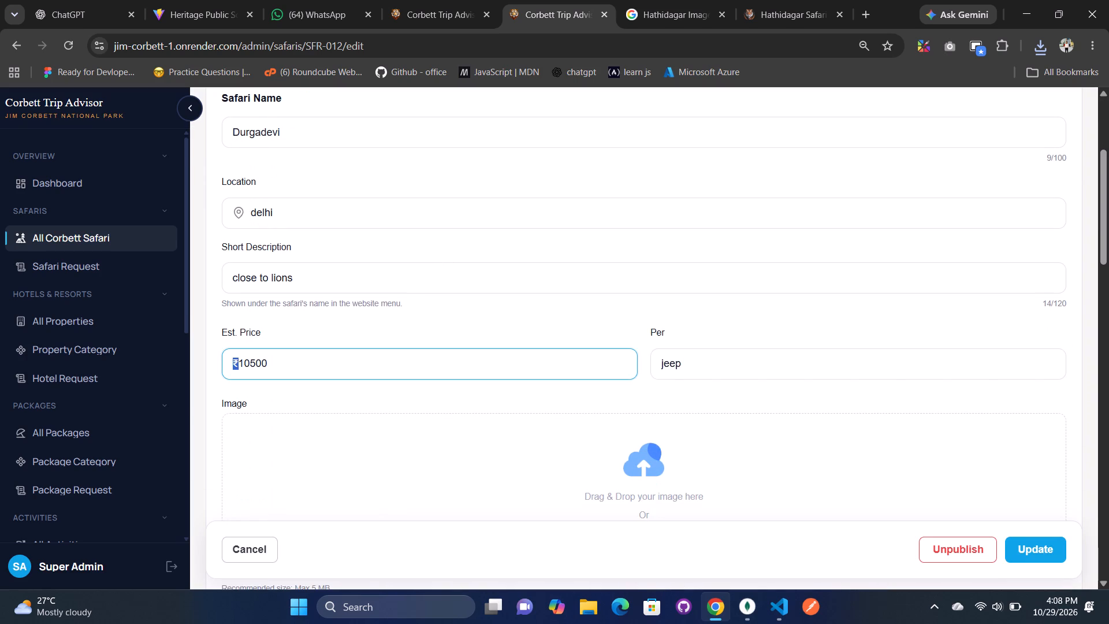
key(ctrl+c)
scroll(477, 286, up, 4)
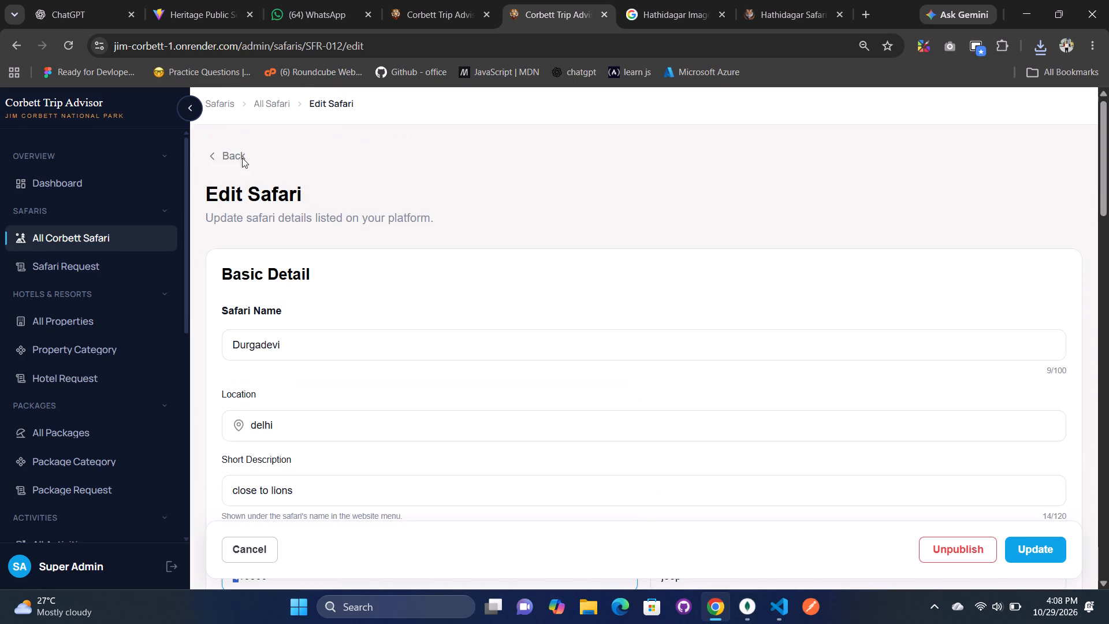
click(225, 158)
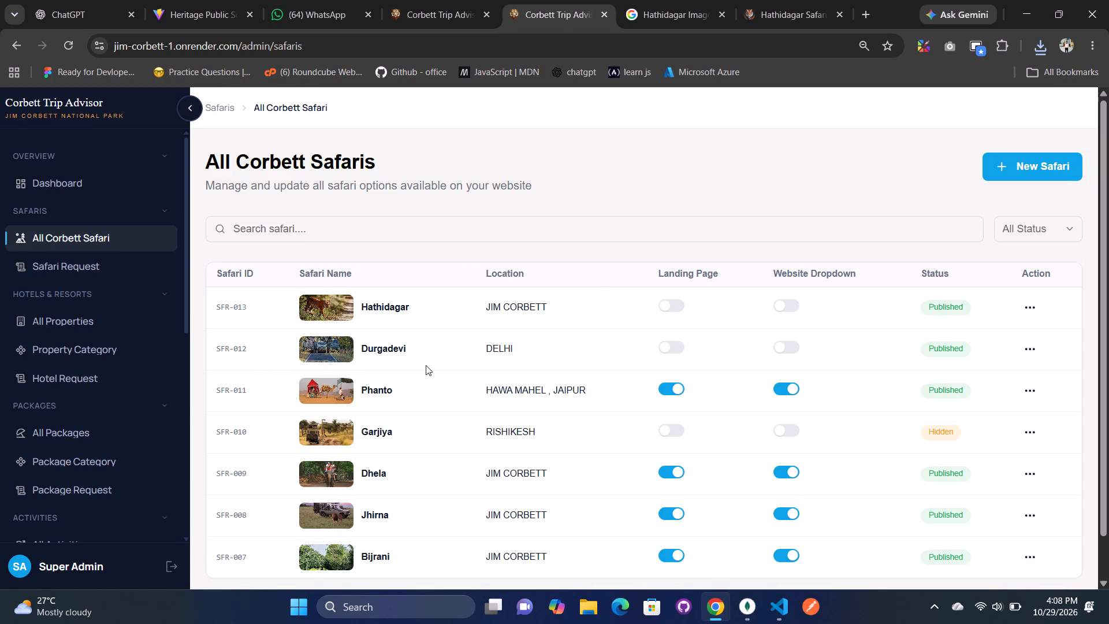
Open the Hathidagar safari for editing and add the copied ₹ symbol to its estimated price, making it ₹7500.
click(1023, 306)
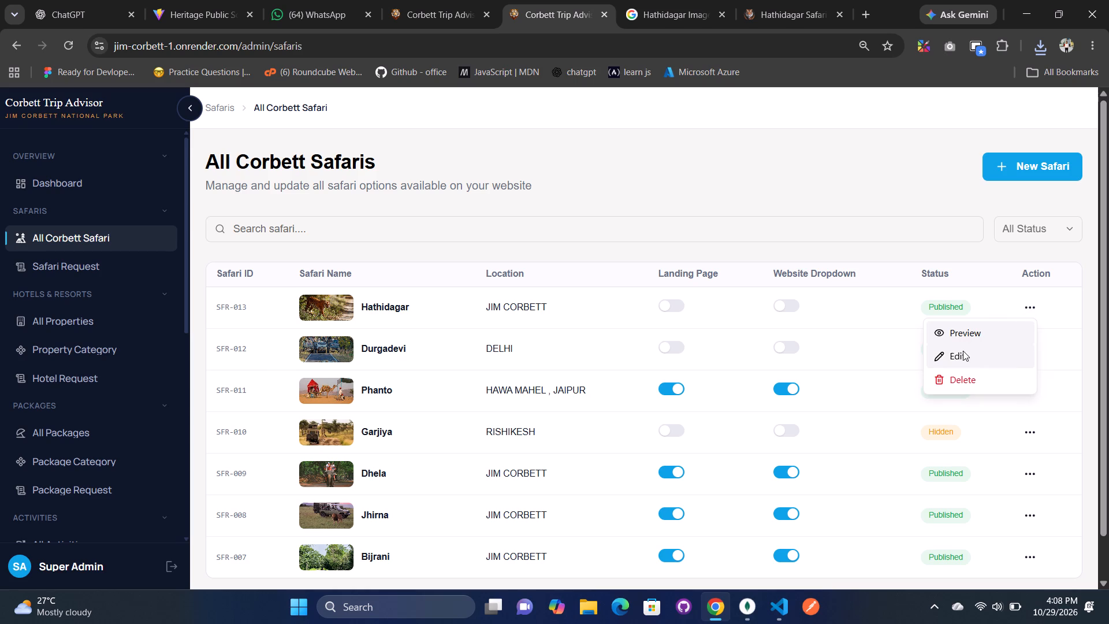
click(963, 351)
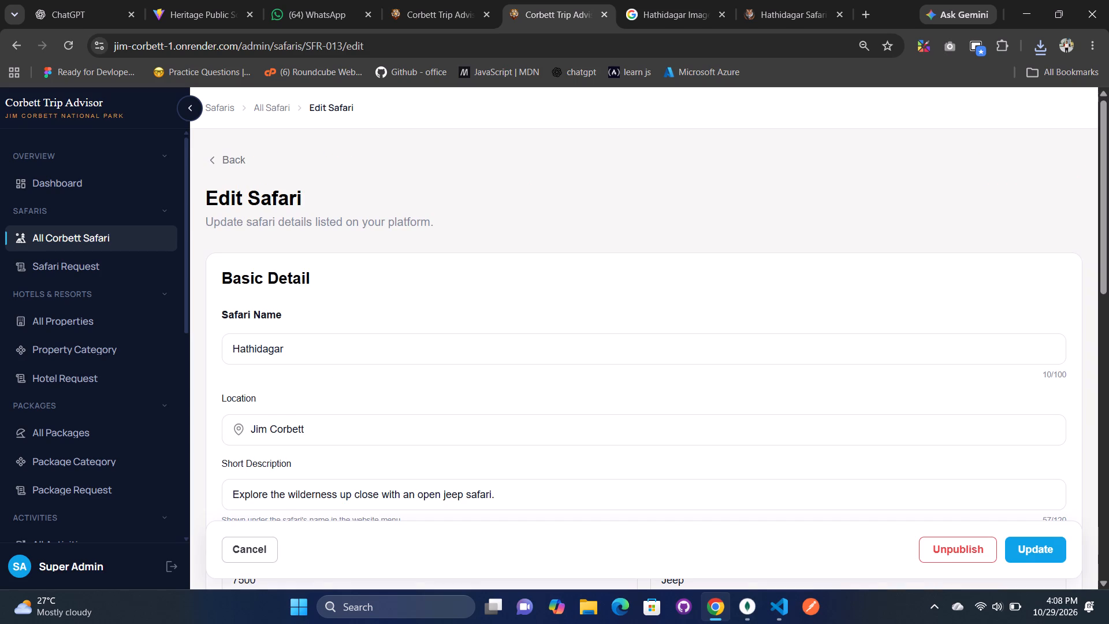
scroll(290, 364, down, 1)
click(232, 510)
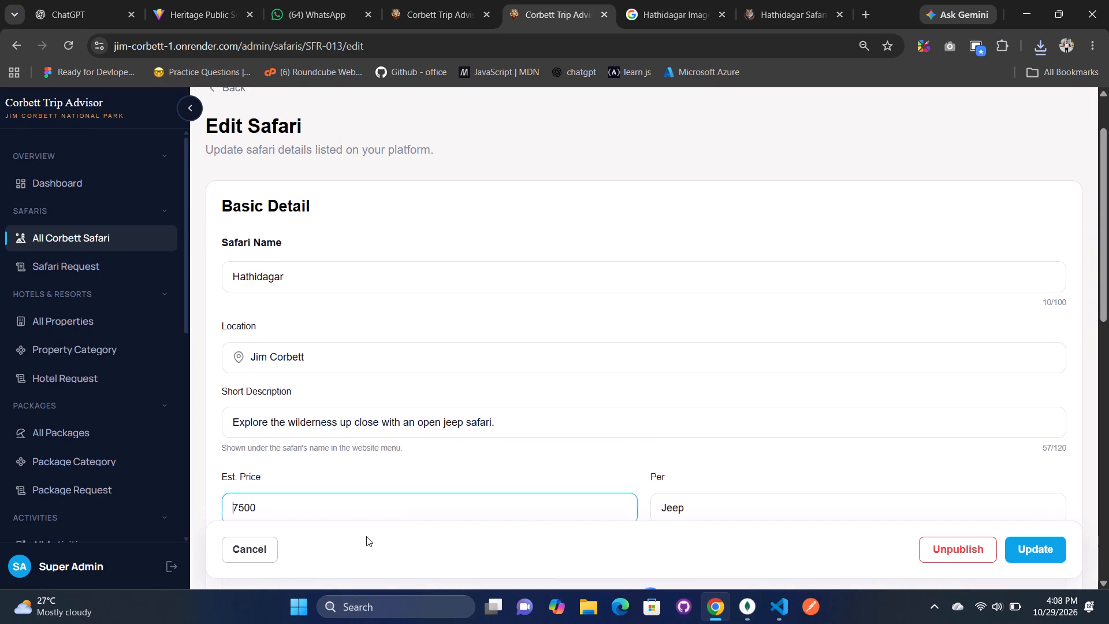
key(ctrl+v)
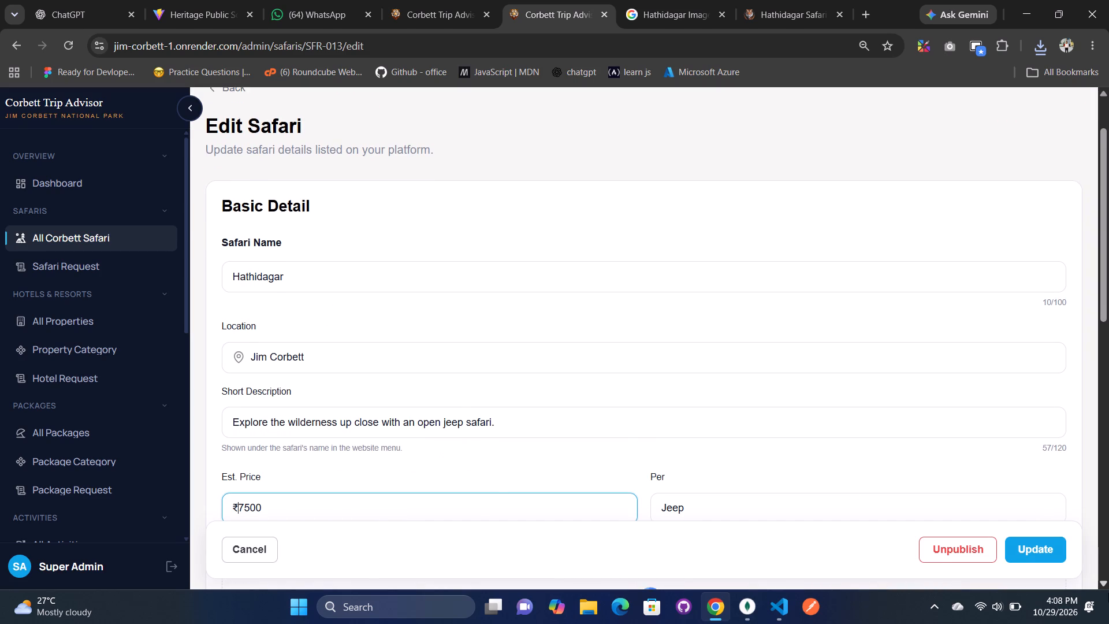
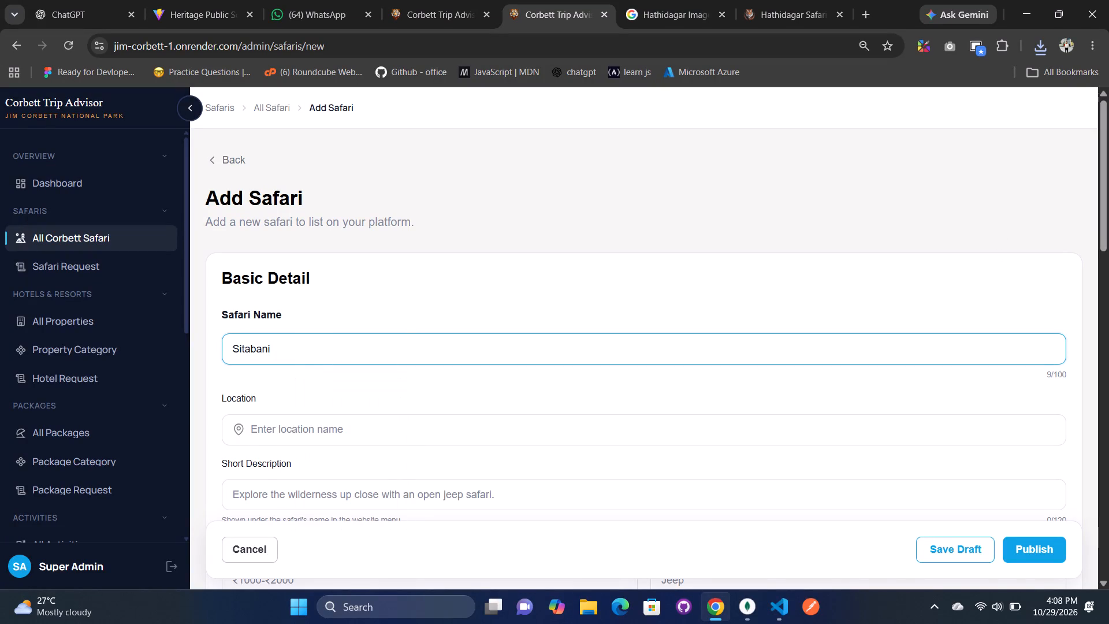
Set the Sitabani safari's location to Jim Corbett and its short description to "Explore the wilderness up close with an open jeep safari.".
scroll(392, 363, down, 1)
click(381, 366)
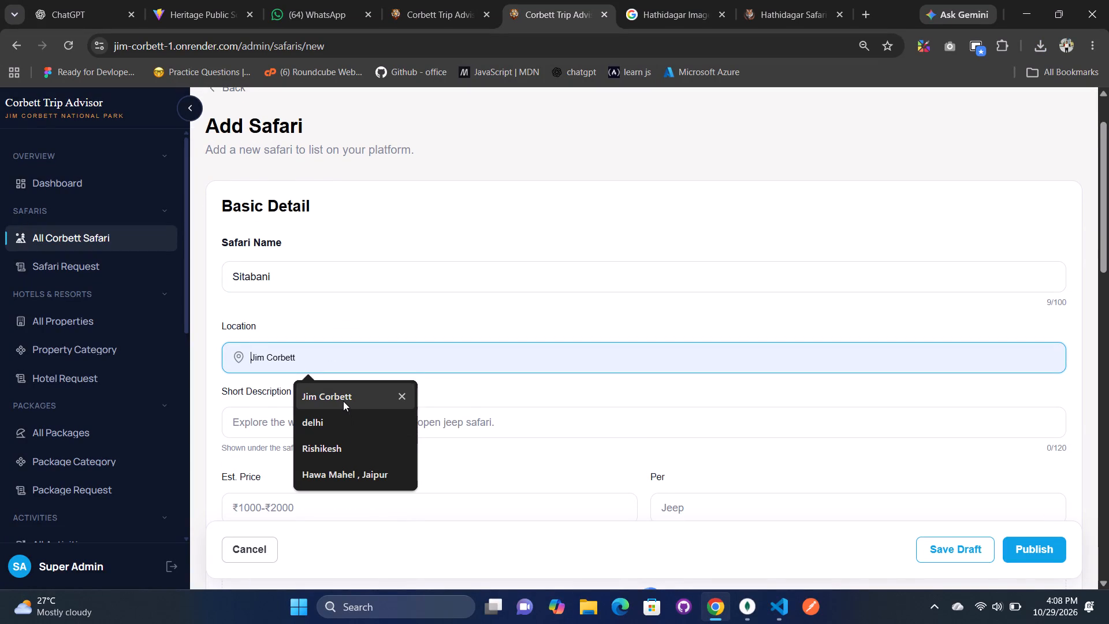
click(343, 401)
scroll(350, 408, down, 1)
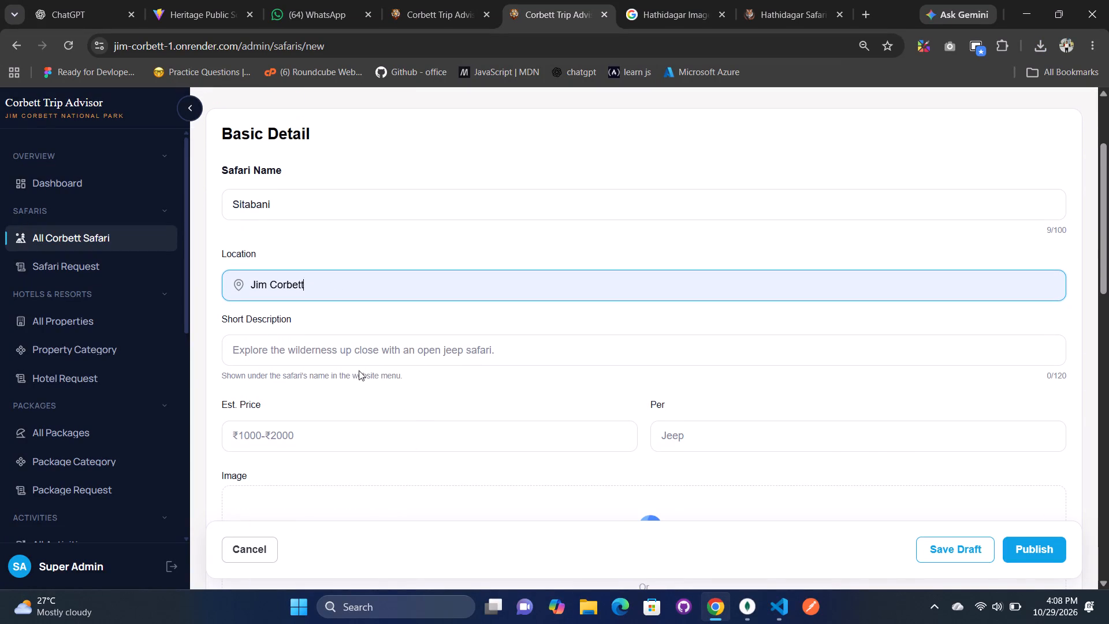
click(362, 351)
click(375, 397)
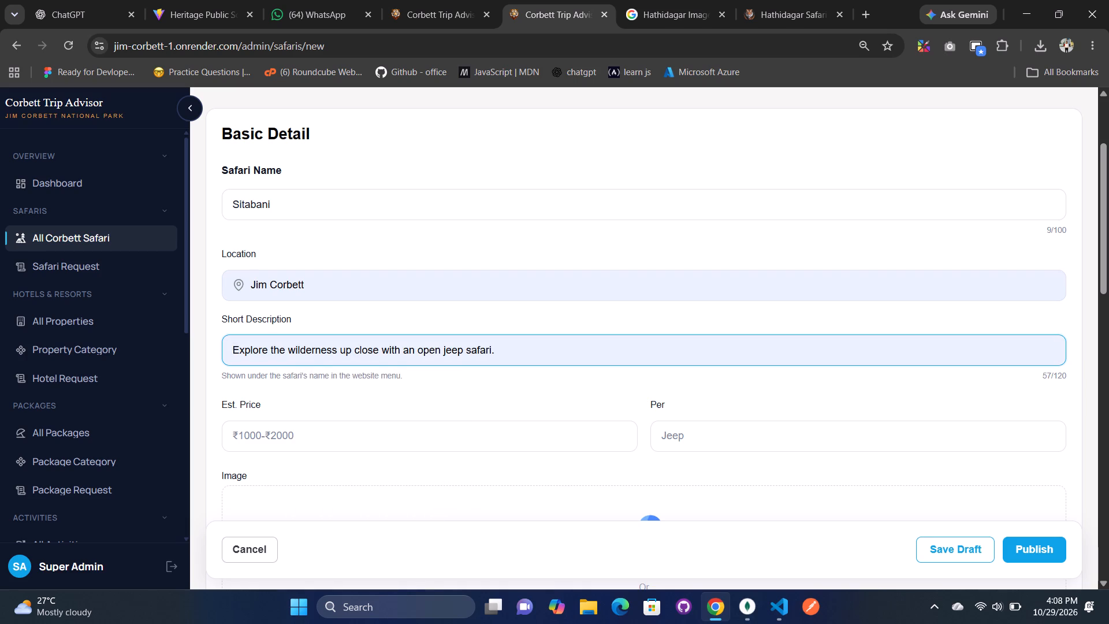
Fill the Sitabani safari's estimated price with the saved entry ₹6,000-₹14,500 and trim it back to its leading ₹6.
click(347, 429)
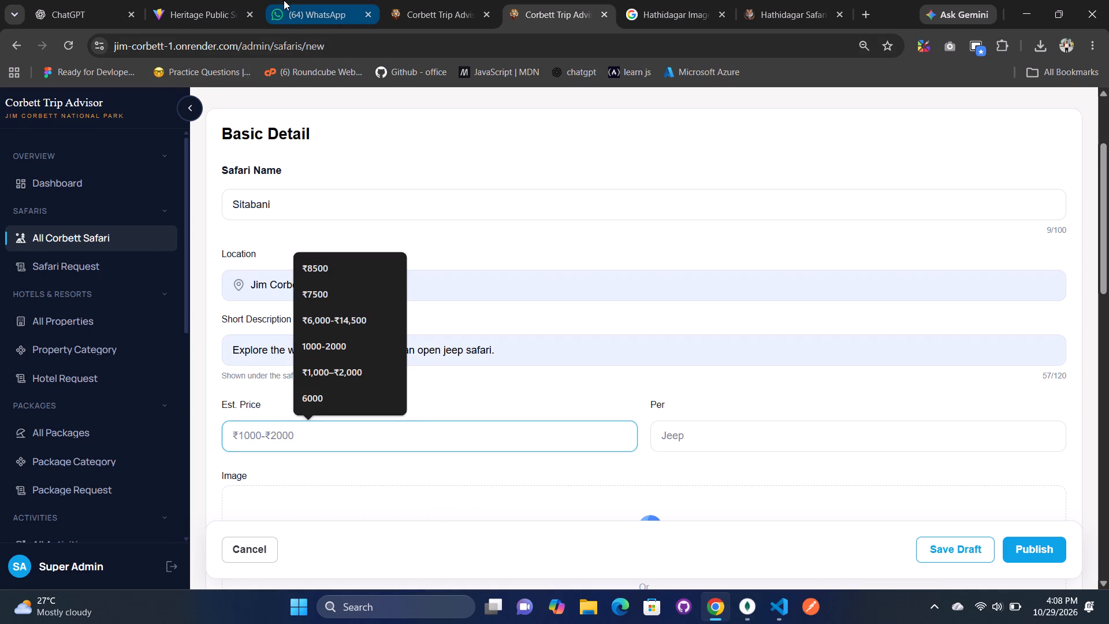
click(305, 322)
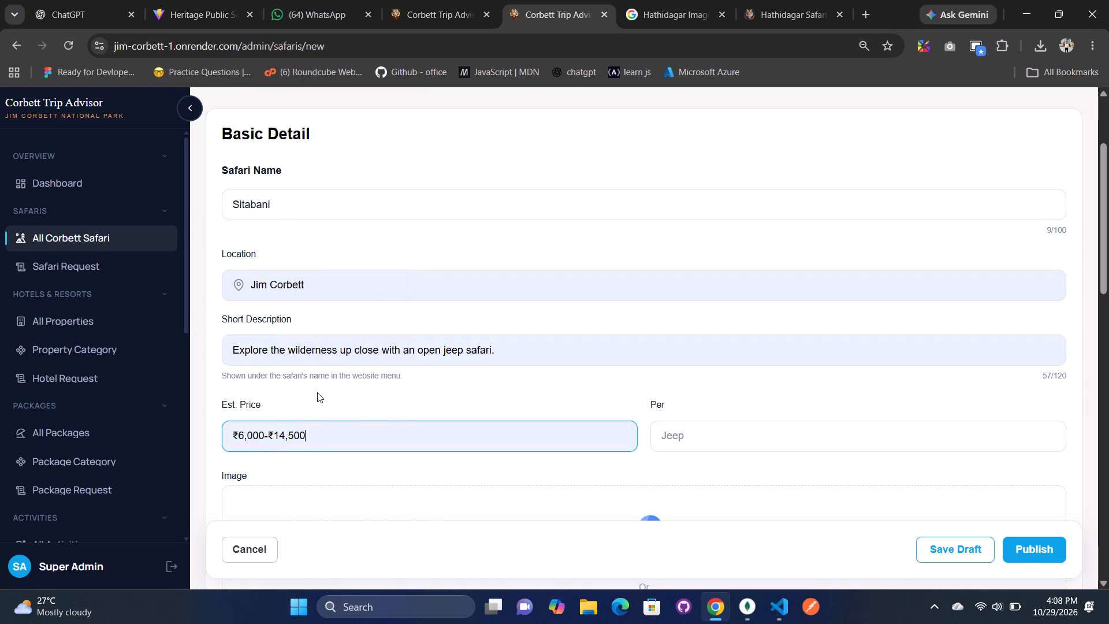
key(BackSpace)
key(BackSpace)
key(BackSpace)
key(BackSpace)
key(BackSpace)
key(BackSpace)
key(BackSpace)
key(BackSpace)
key(BackSpace)
key(BackSpace)
key(BackSpace)
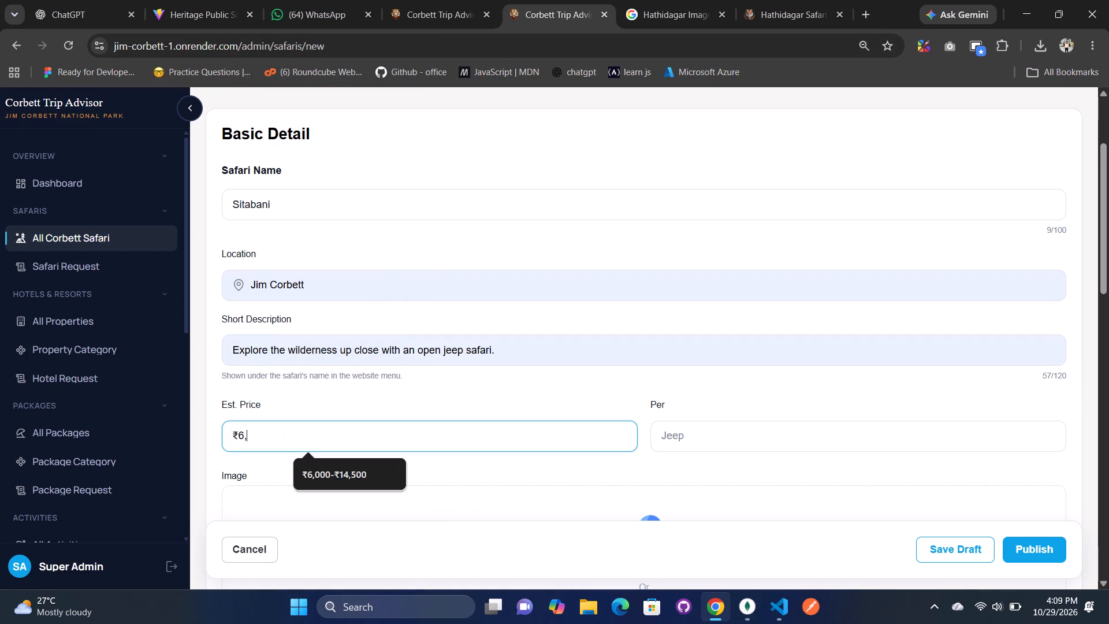
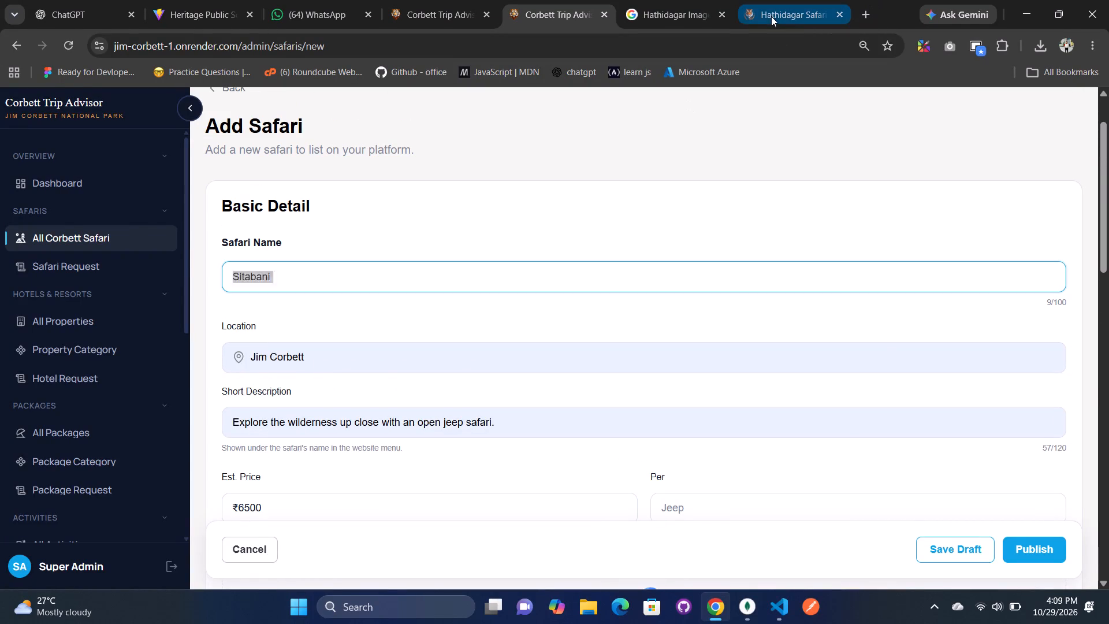
Search Google Images for "Sitabani img", replacing the Hathidagar zone page.
scroll(457, 189, up, 2)
scroll(416, 289, up, 4)
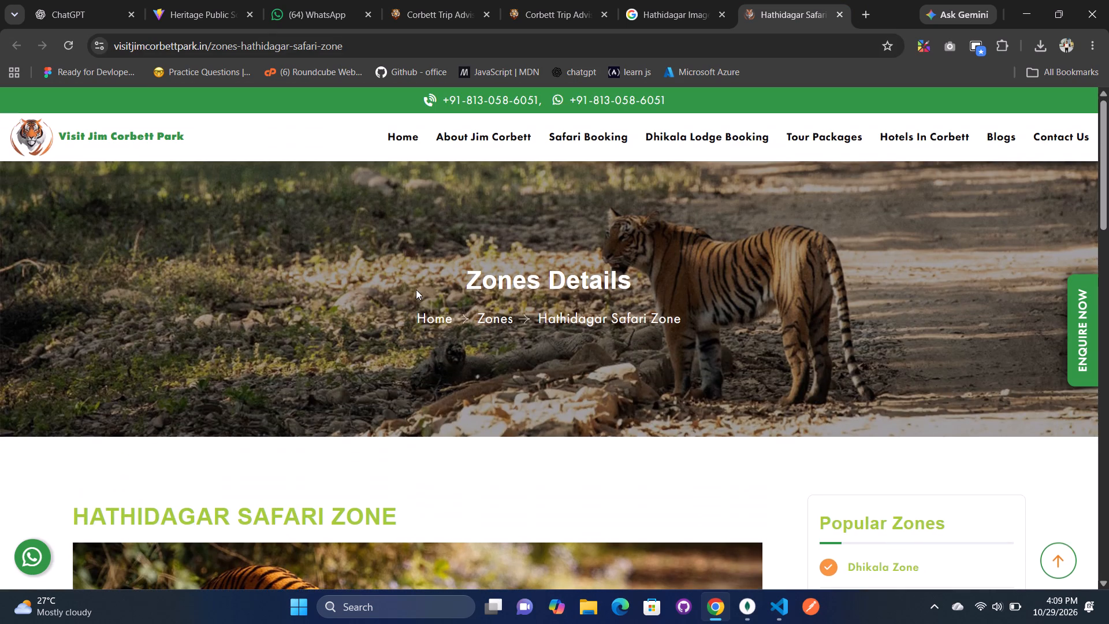
scroll(416, 289, up, 3)
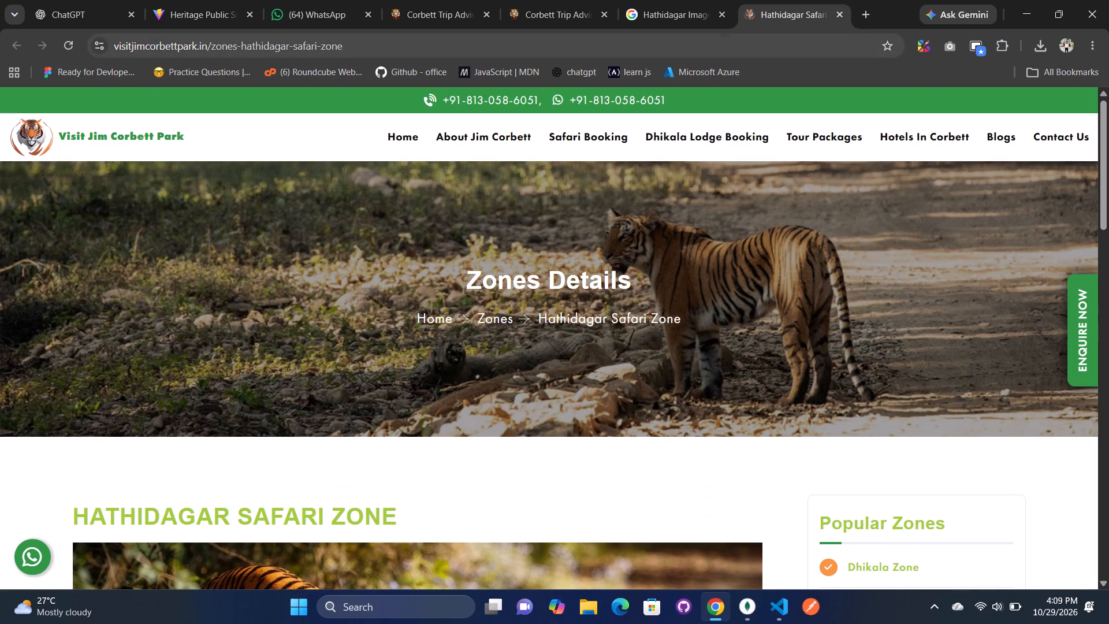
click(345, 53)
key(ctrl+v)
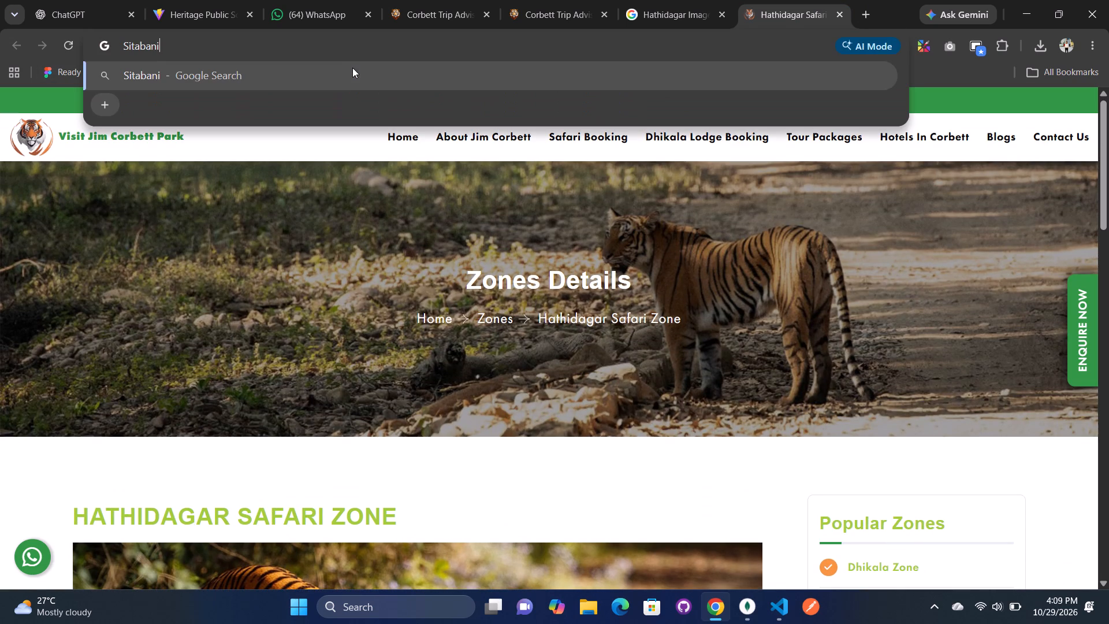
key(space)
text(img)
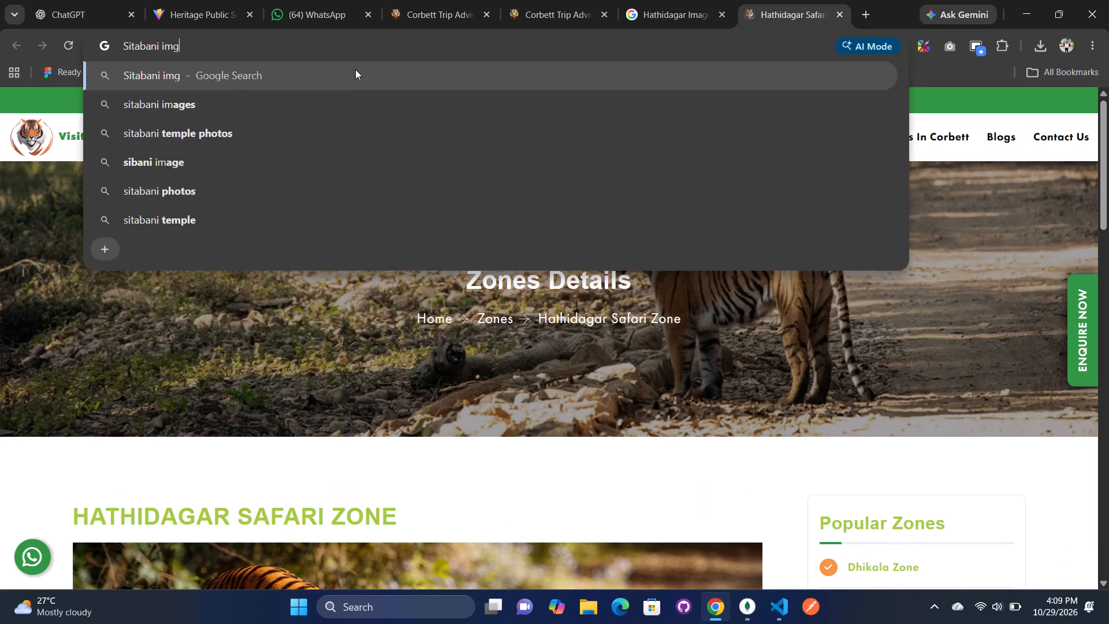
key(Return)
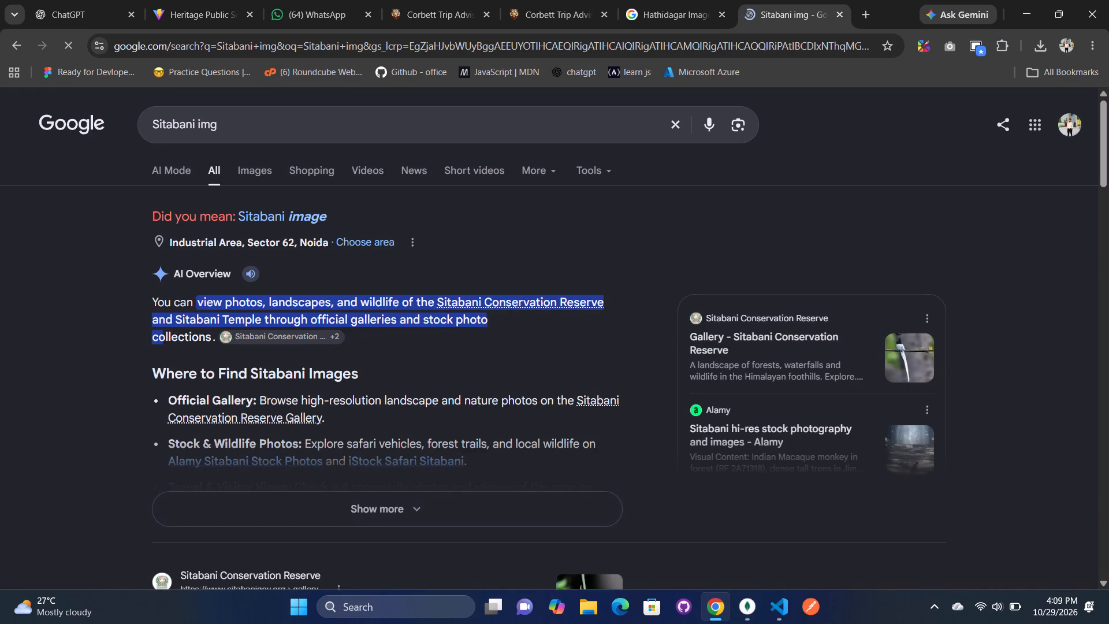
click(250, 166)
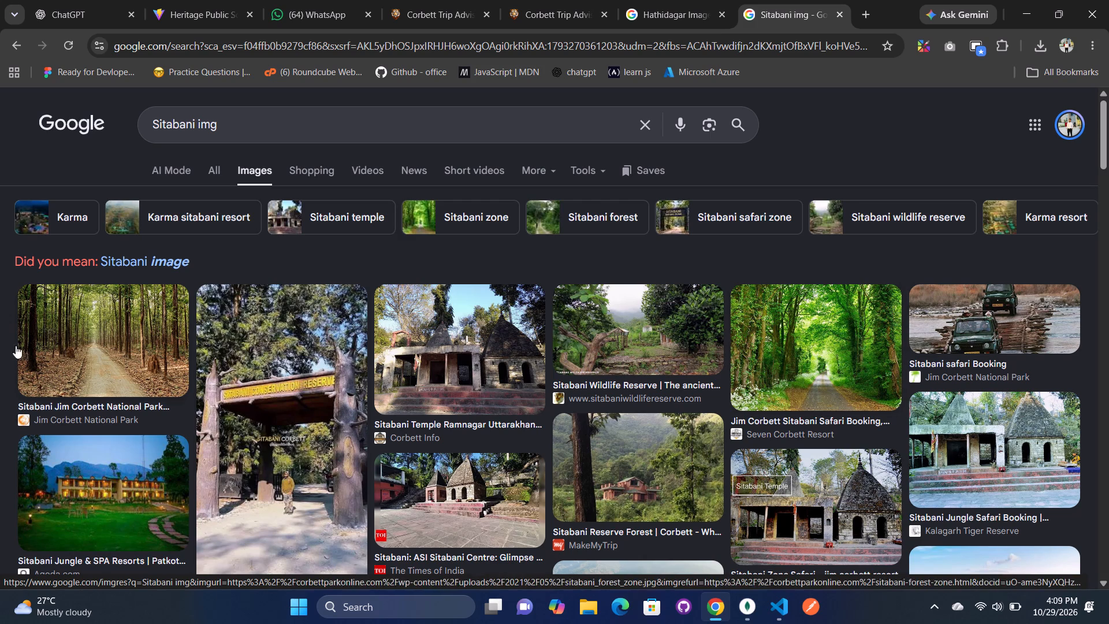
Open the source page of the Jim Corbett National Park forest track photo and save it to Downloads as a JPEG named Sitabani.
click(86, 359)
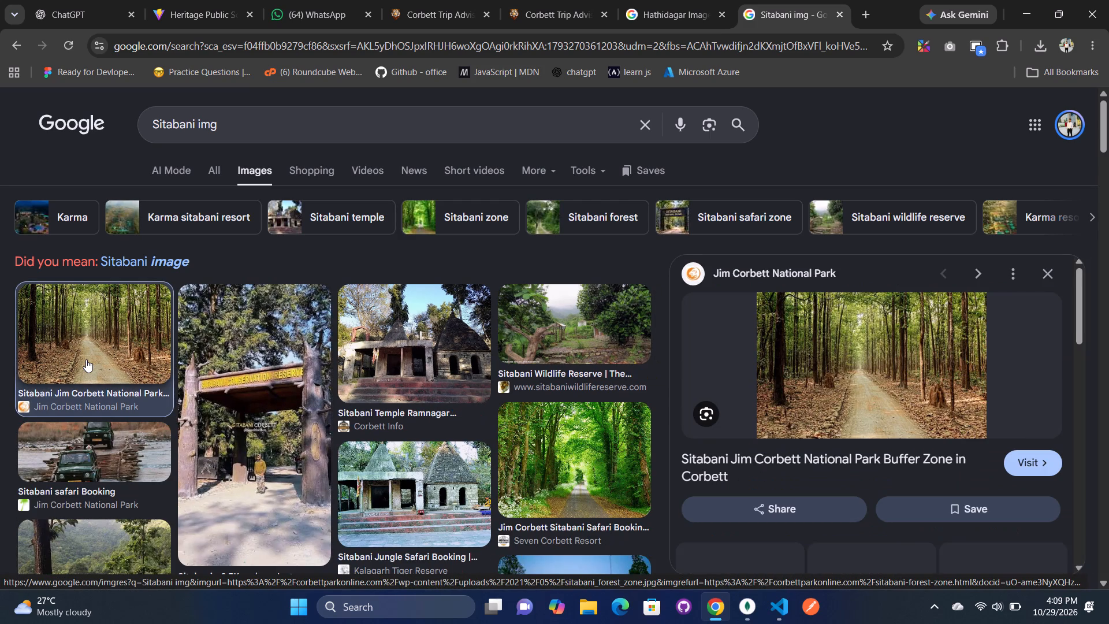
double_click(799, 346)
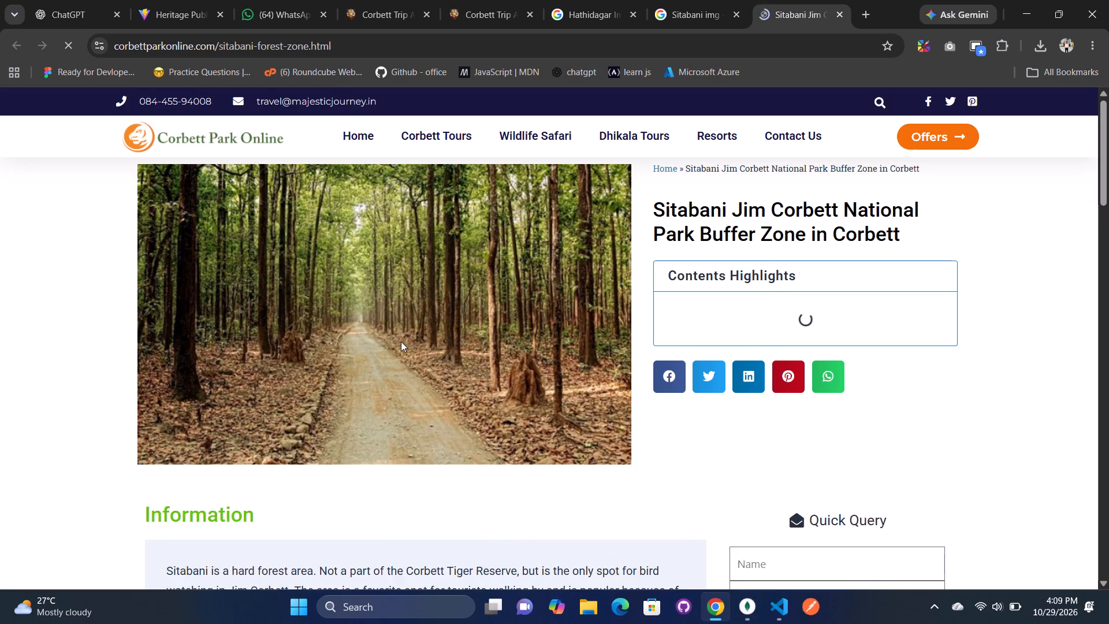
right_click(401, 341)
click(451, 382)
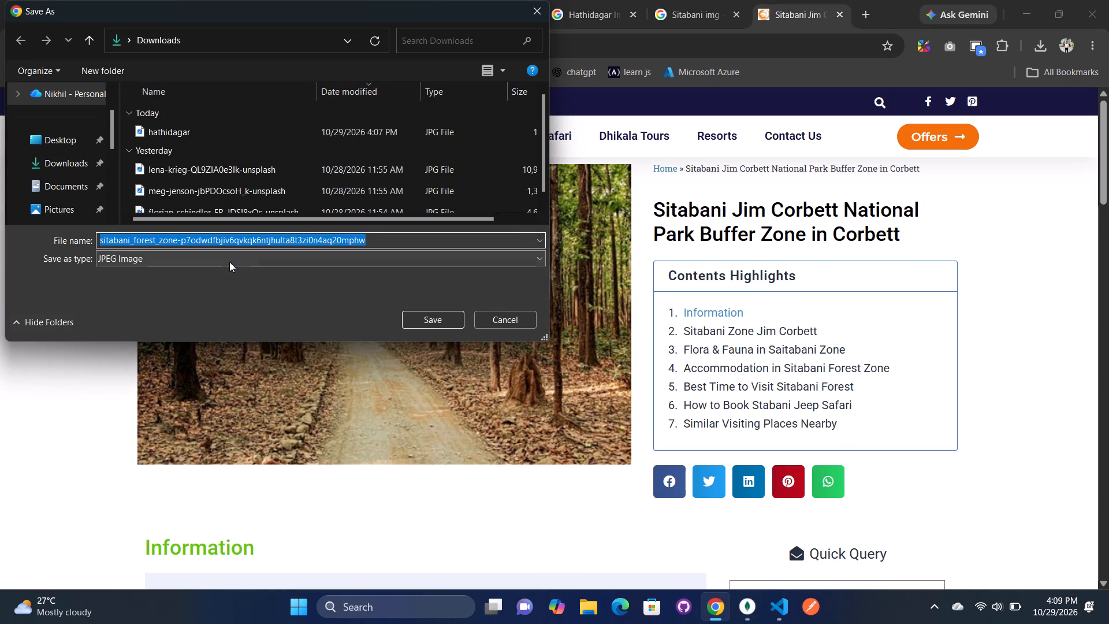
key(ctrl+v)
click(423, 323)
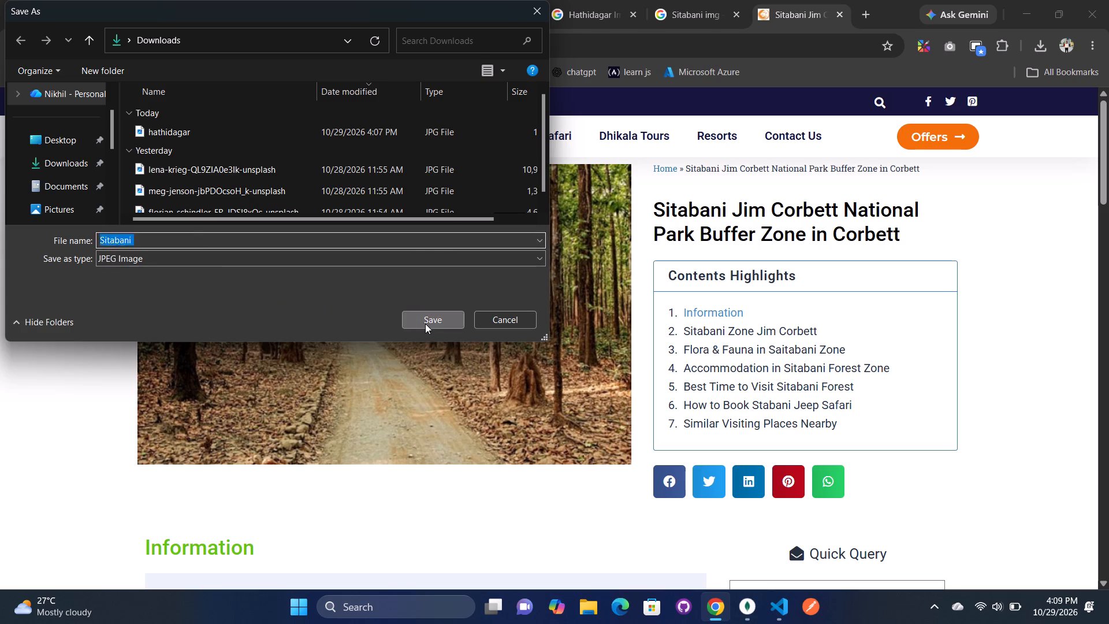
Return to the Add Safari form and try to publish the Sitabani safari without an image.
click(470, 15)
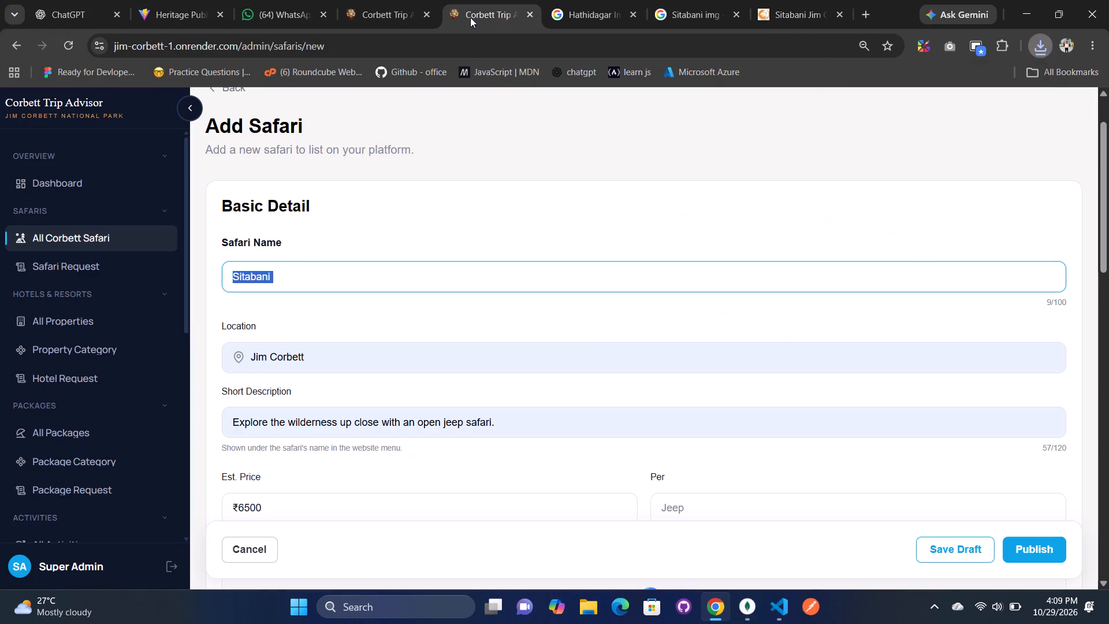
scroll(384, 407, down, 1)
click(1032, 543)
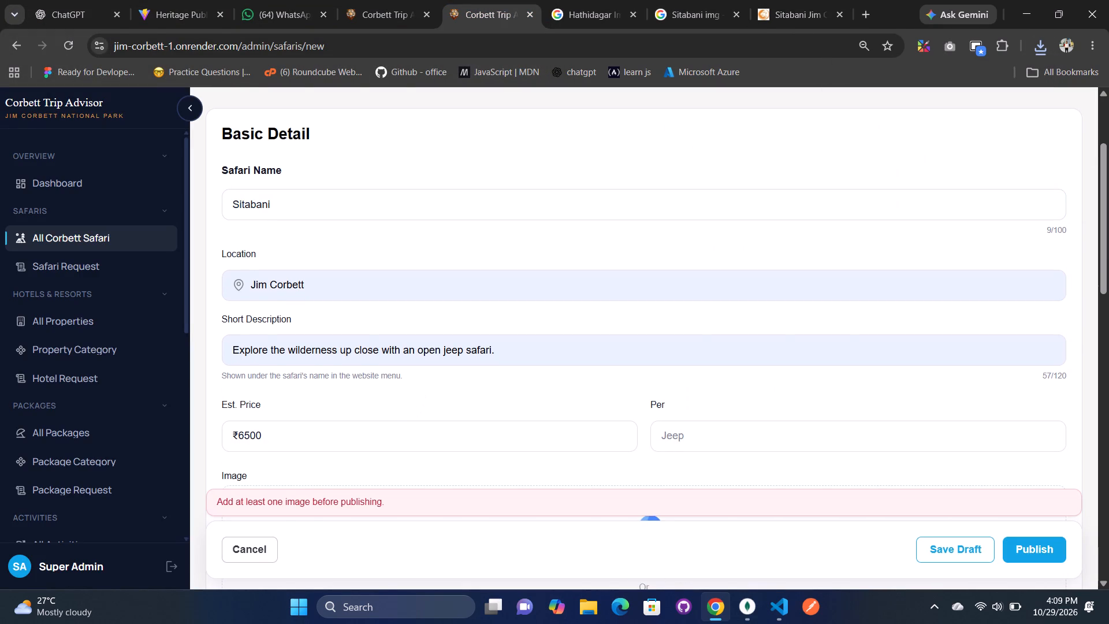
Add the Sitabani JPEG from Downloads as the safari's image and publish the Sitabani safari.
scroll(519, 420, down, 3)
click(626, 392)
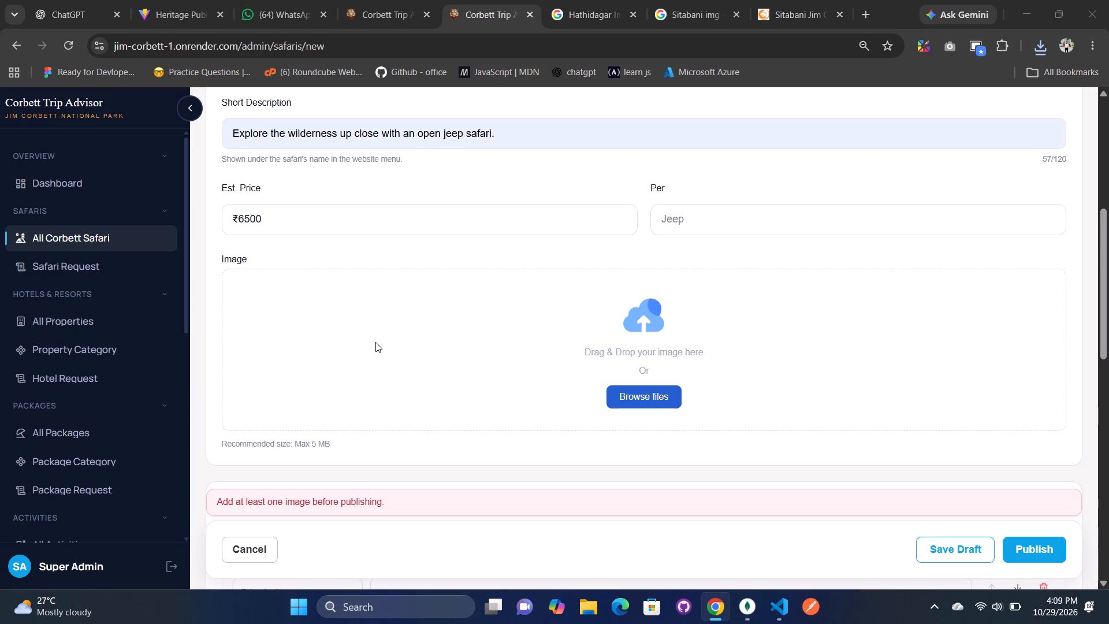
click(214, 139)
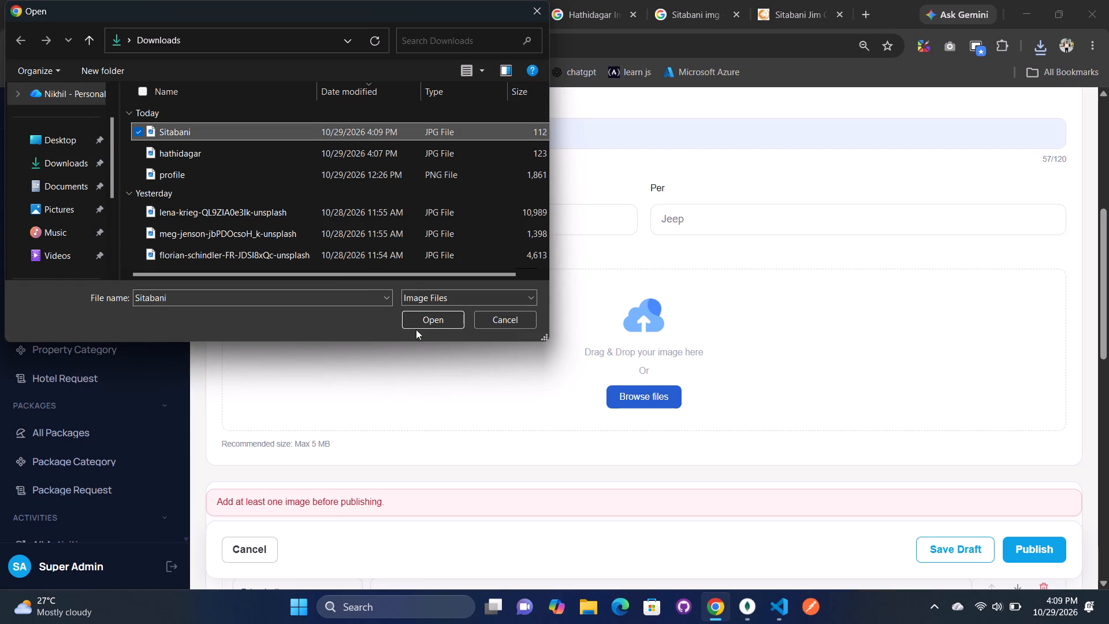
click(436, 321)
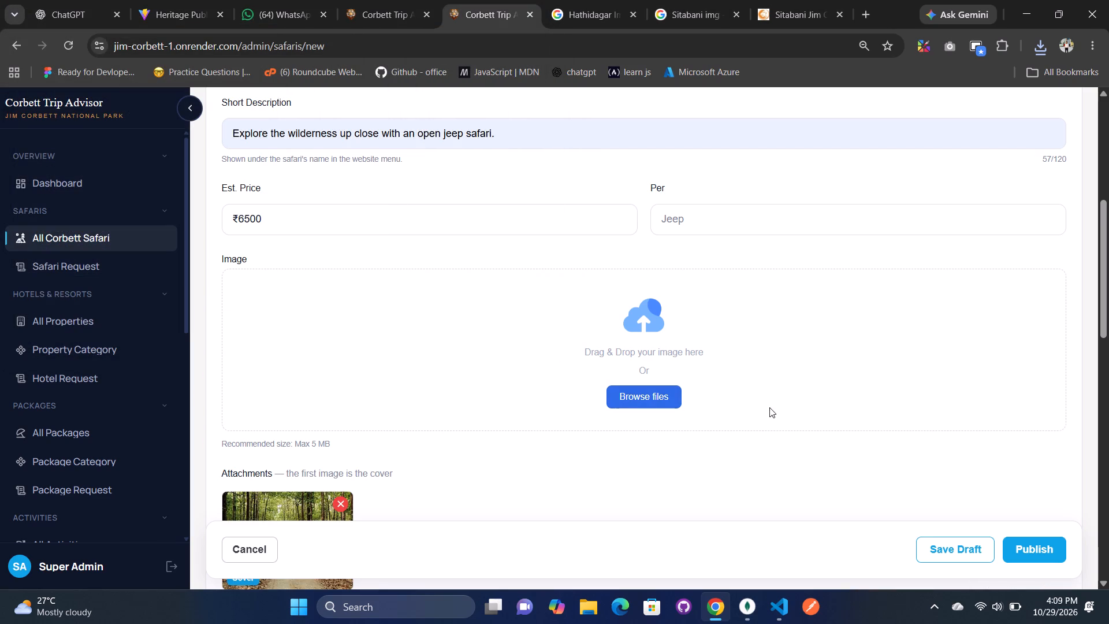
scroll(769, 407, down, 3)
click(1007, 549)
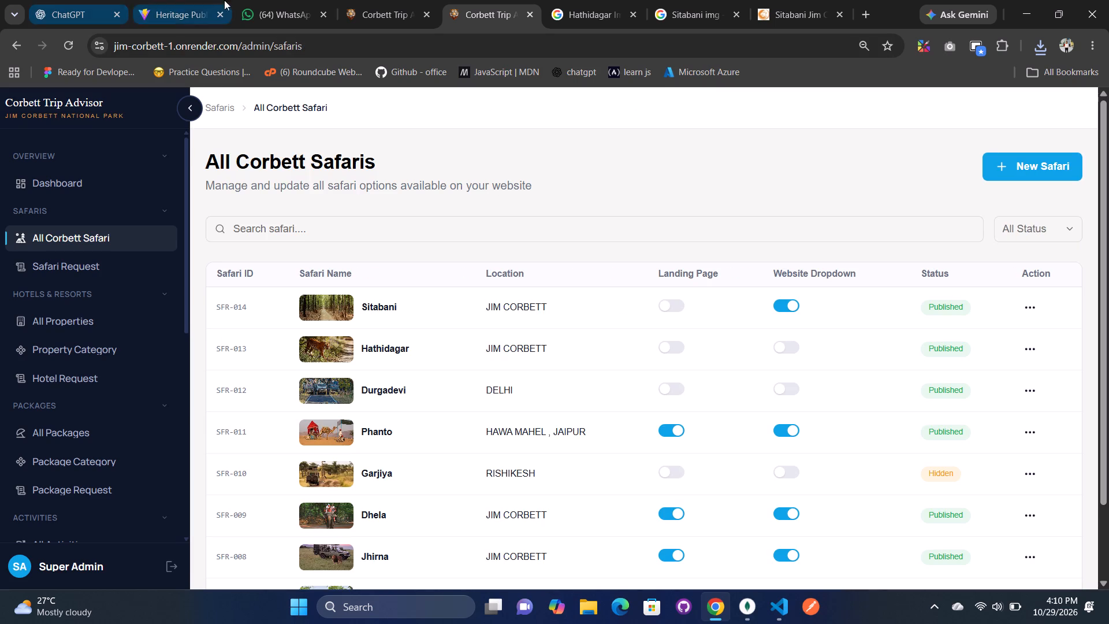
Switch to the public Corbett Trip Advisor home page to check the safaris in its Safaris dropdown.
click(358, 9)
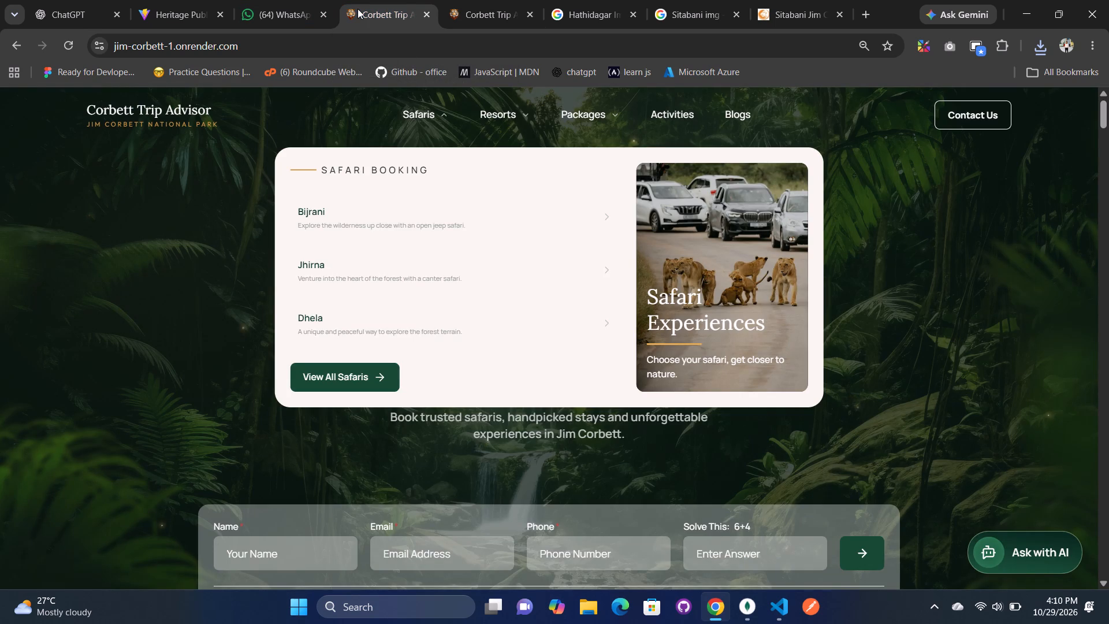
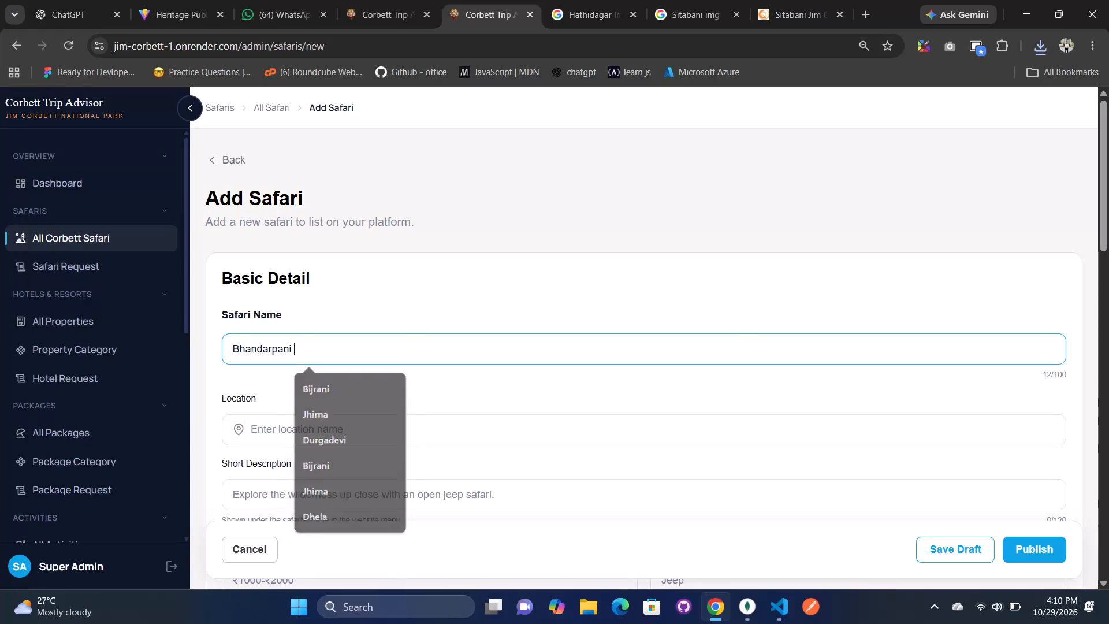
Set the Bhandarpani safari's location to Jim Corbett and its estimated price to ₹7500.
scroll(374, 408, down, 1)
click(337, 355)
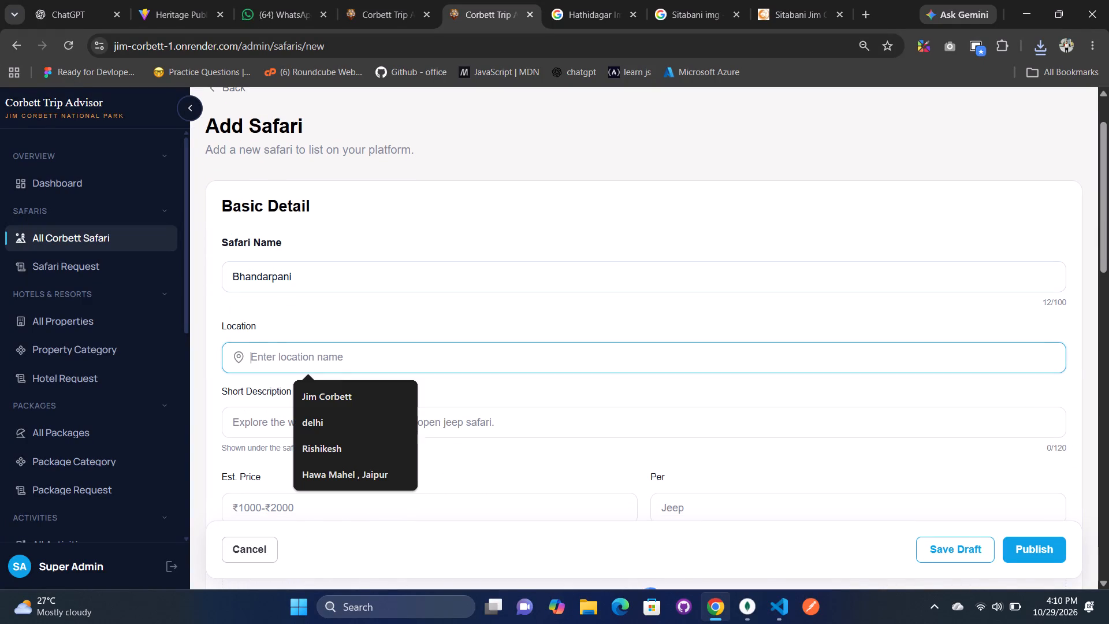
click(341, 391)
scroll(434, 426, down, 1)
click(371, 441)
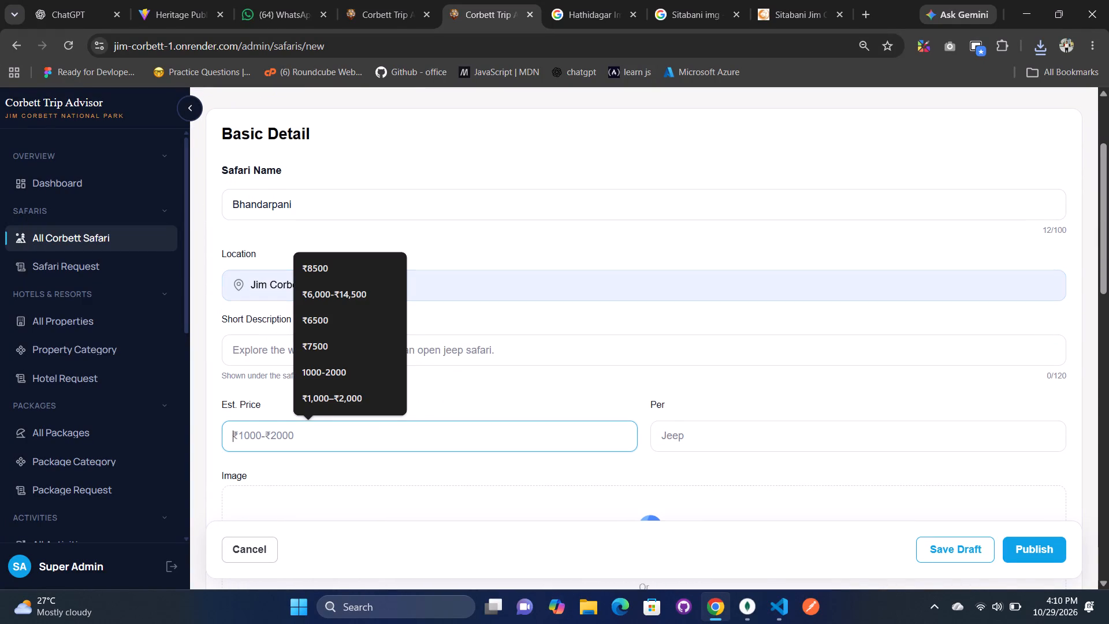
click(340, 339)
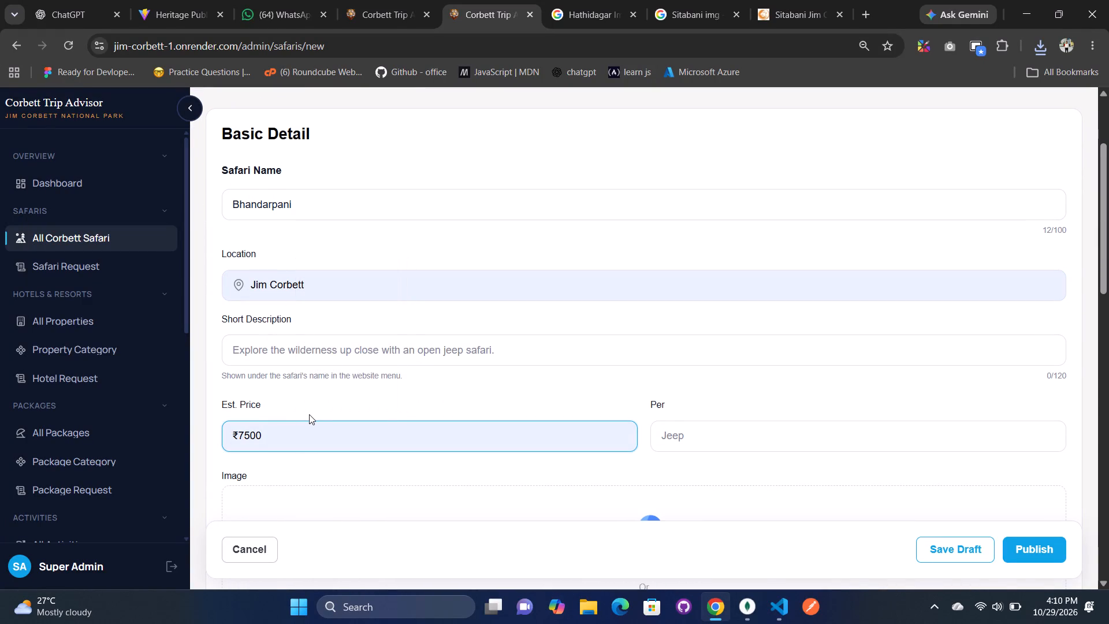
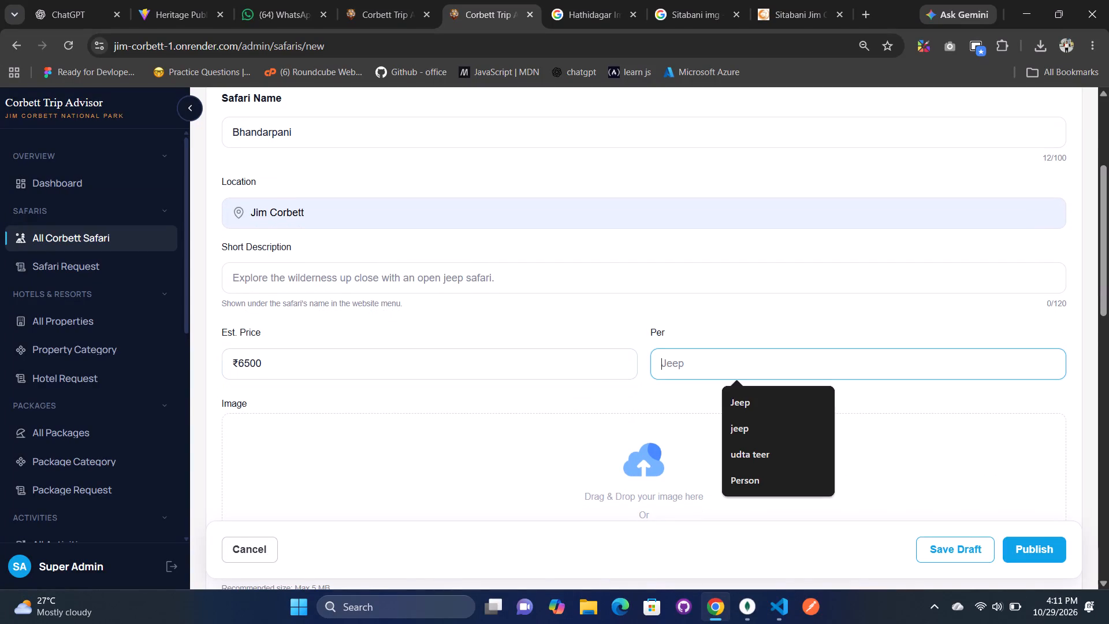
For the Bhandarpani safari, set Per to Jeep and the short description to "Explore the wilderness up close with an open jeep safari.".
click(736, 396)
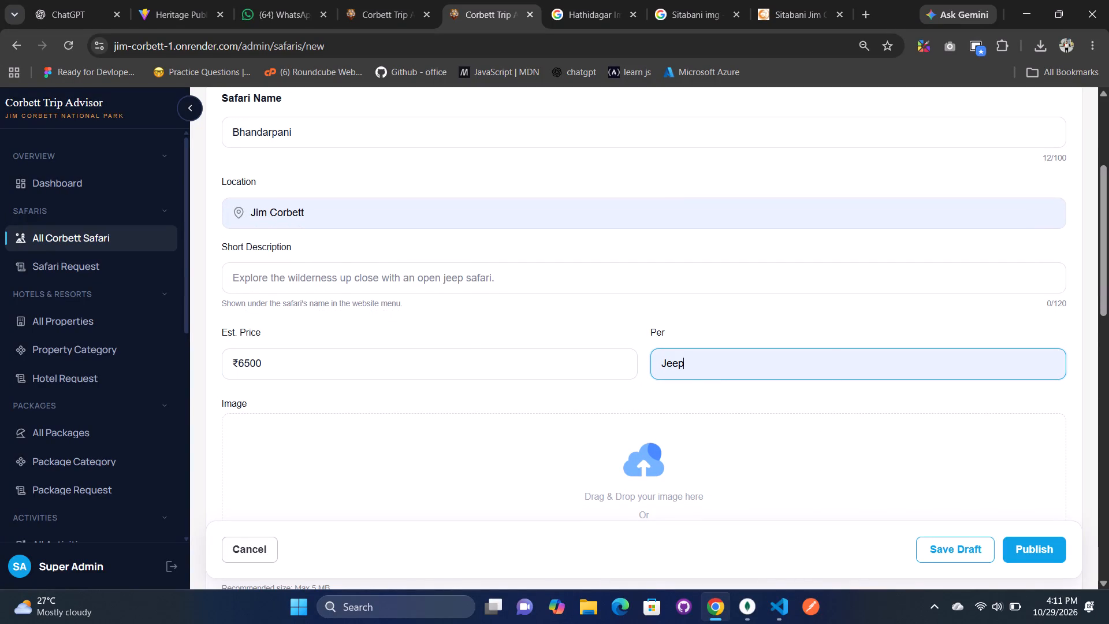
click(329, 273)
click(352, 309)
Copy the safari name Bhandarpani from the Add Safari form's Basic Detail section.
scroll(389, 384, down, 2)
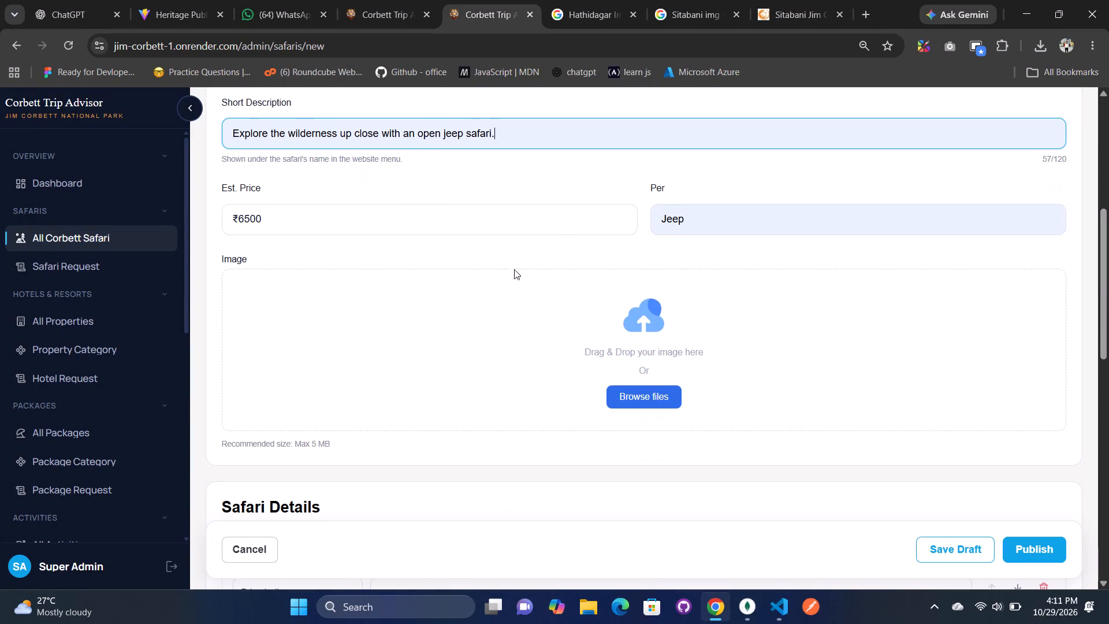
scroll(490, 258, up, 4)
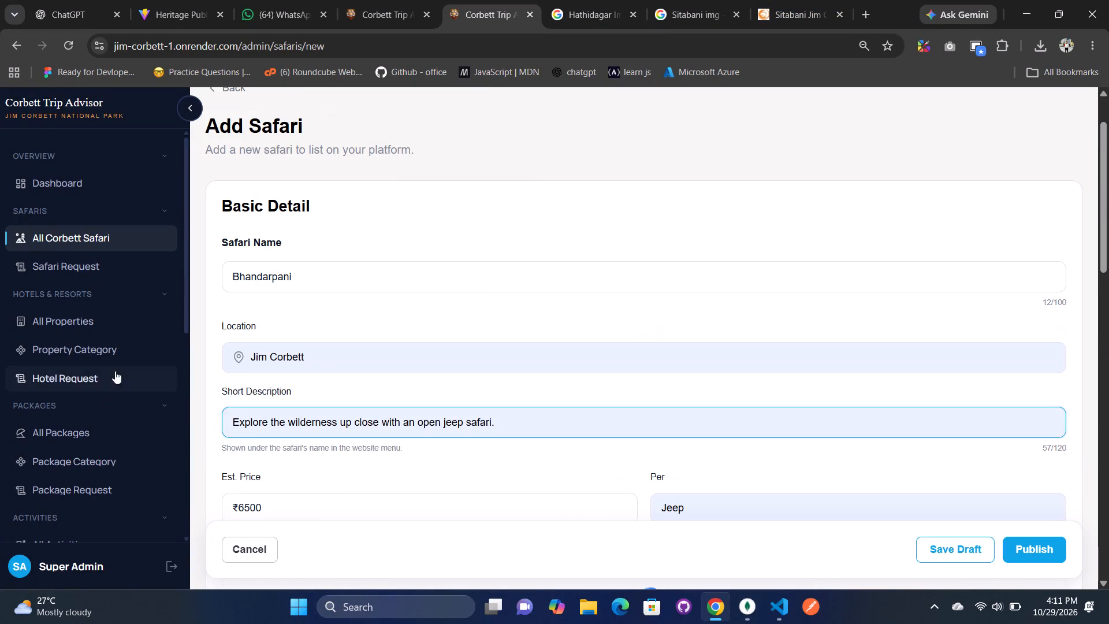
double_click(263, 275)
key(ctrl+c)
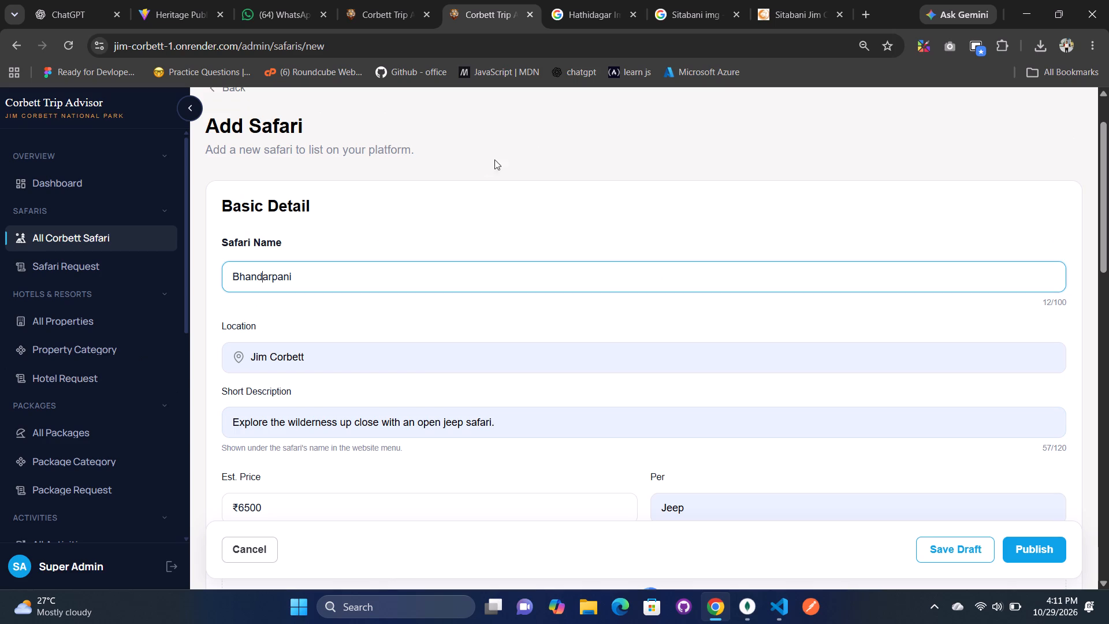
Search Google Images for "Bhandarpani img" in a new tab and preview the photo of elephants beside a safari jeep.
click(858, 18)
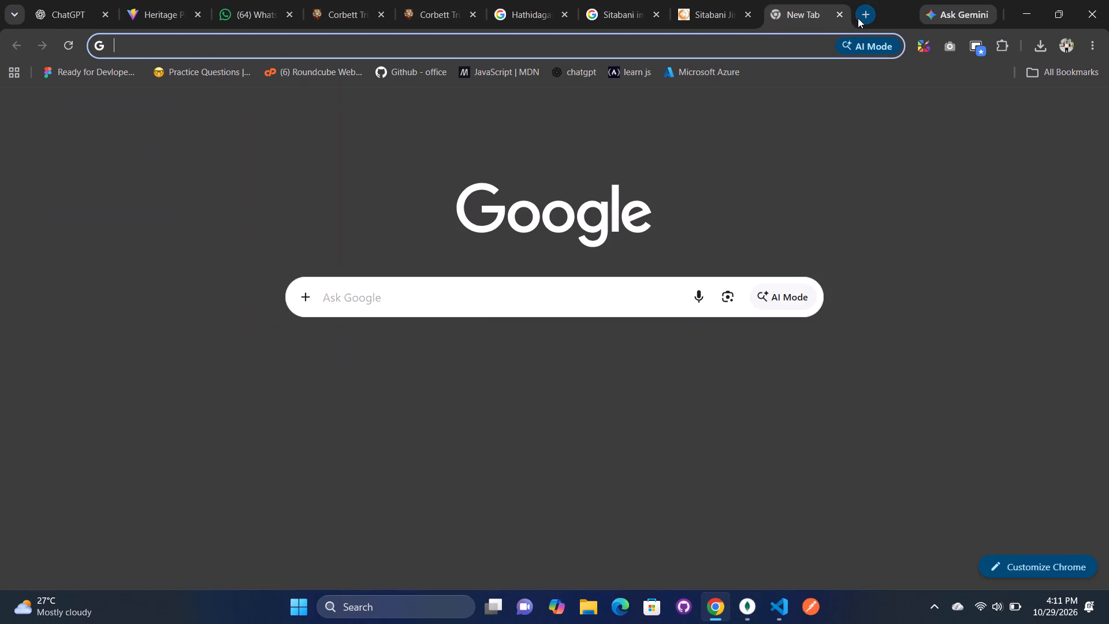
key(ctrl+v)
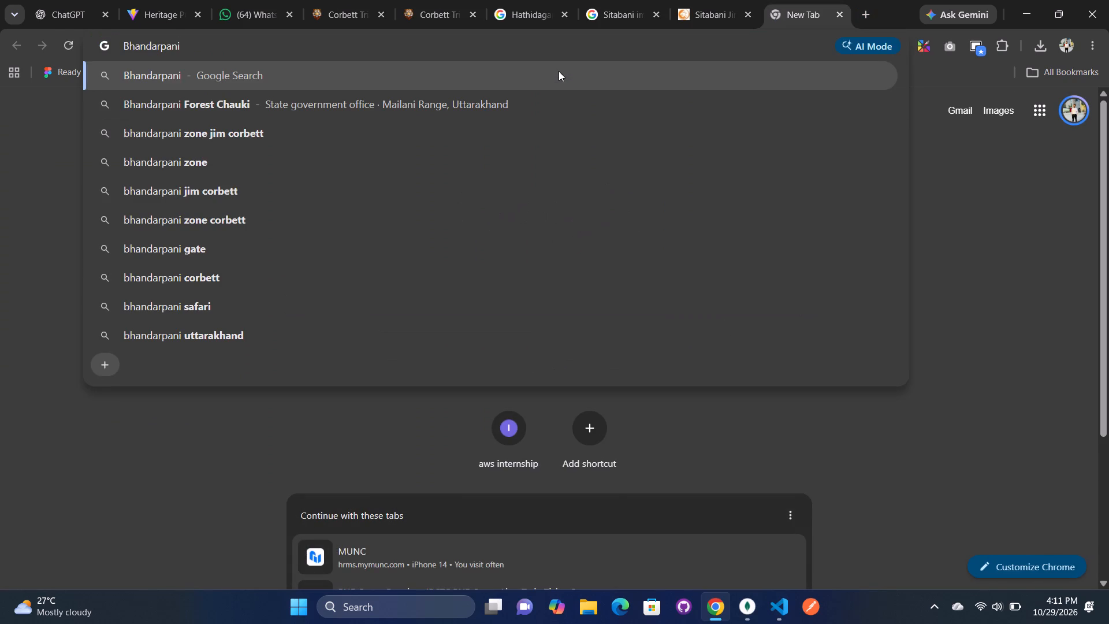
key(space)
text(img)
key(Return)
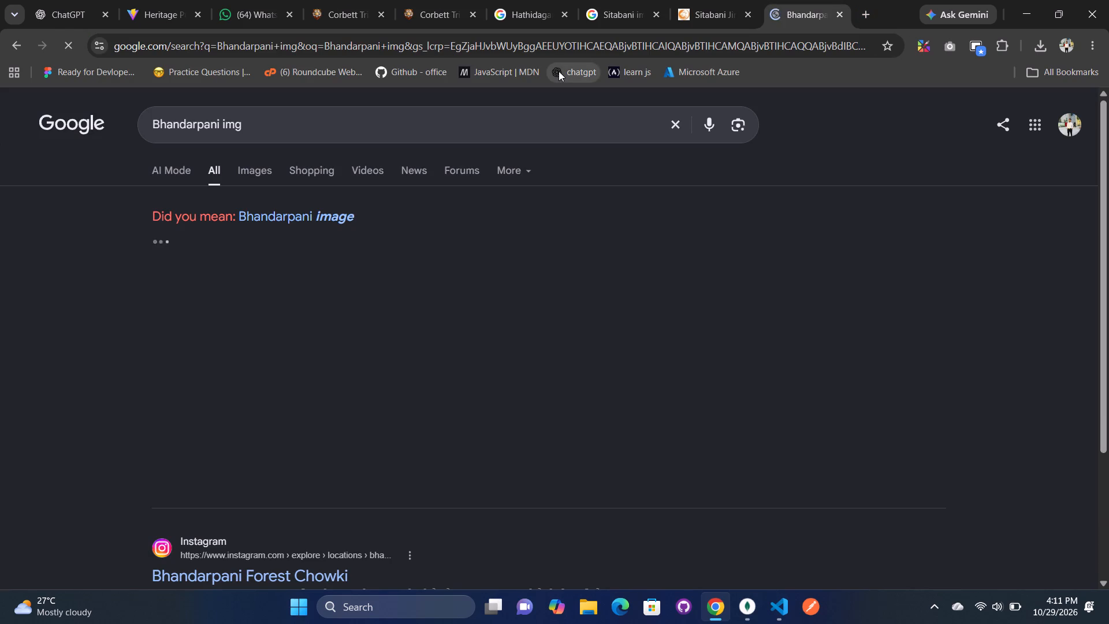
click(263, 167)
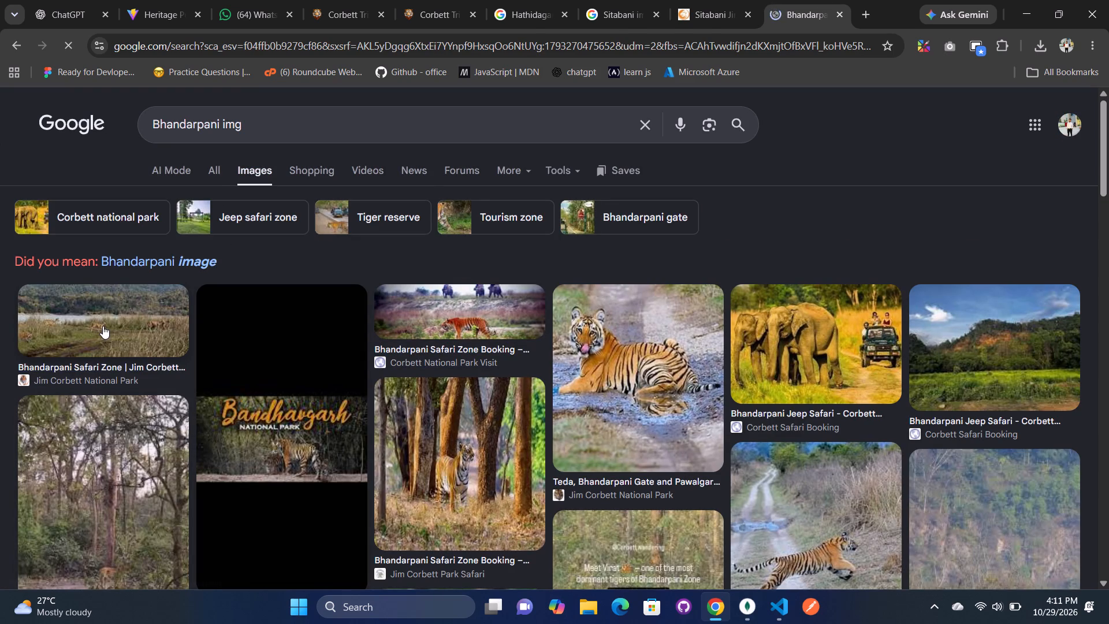
click(792, 338)
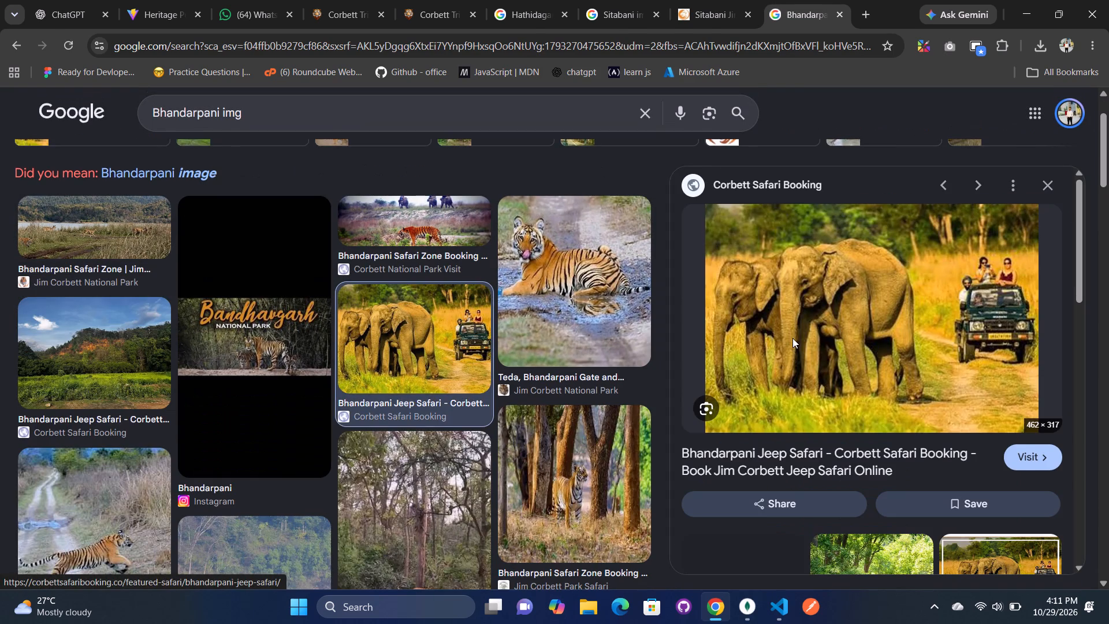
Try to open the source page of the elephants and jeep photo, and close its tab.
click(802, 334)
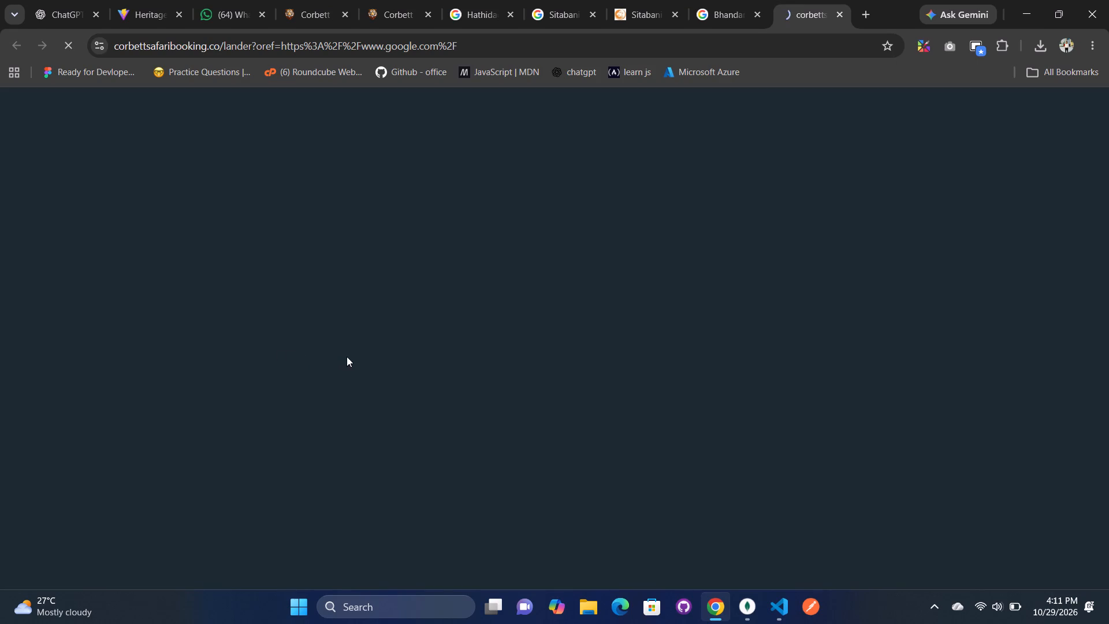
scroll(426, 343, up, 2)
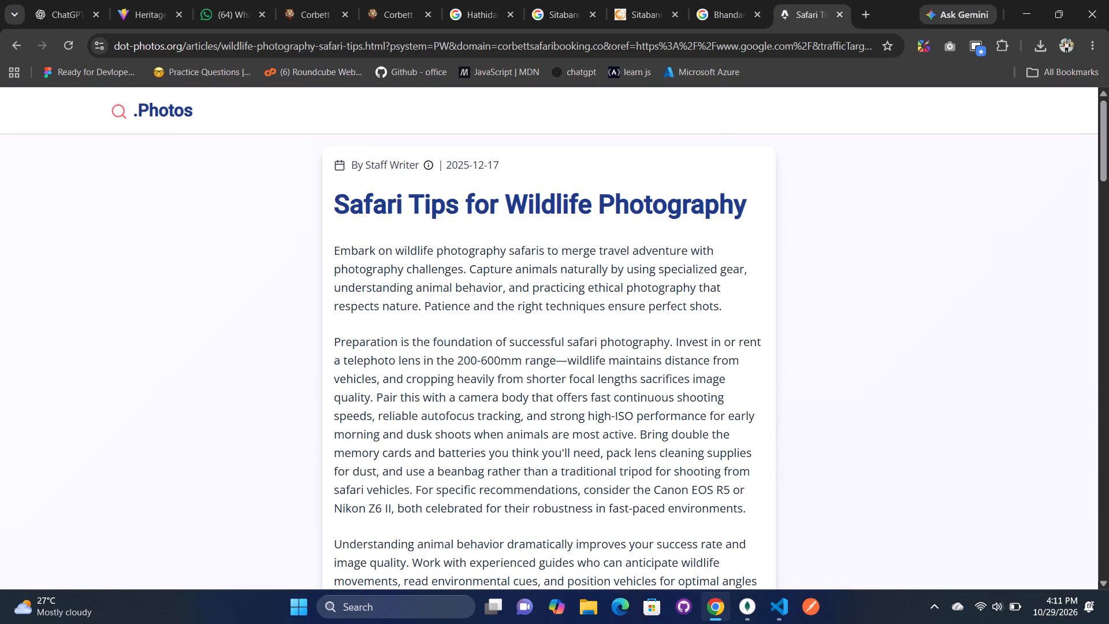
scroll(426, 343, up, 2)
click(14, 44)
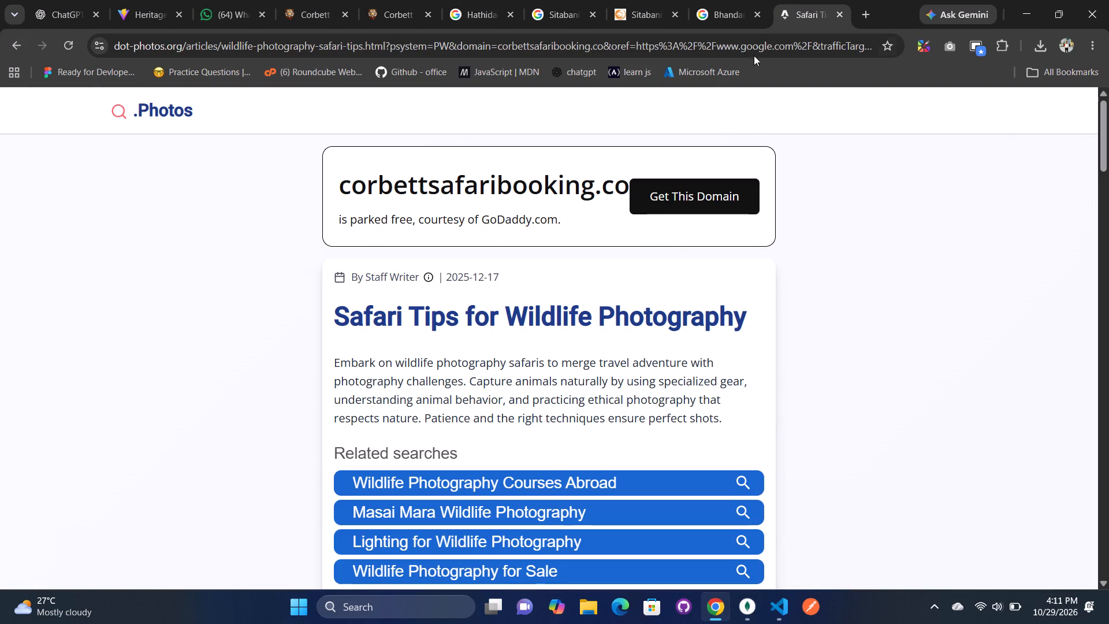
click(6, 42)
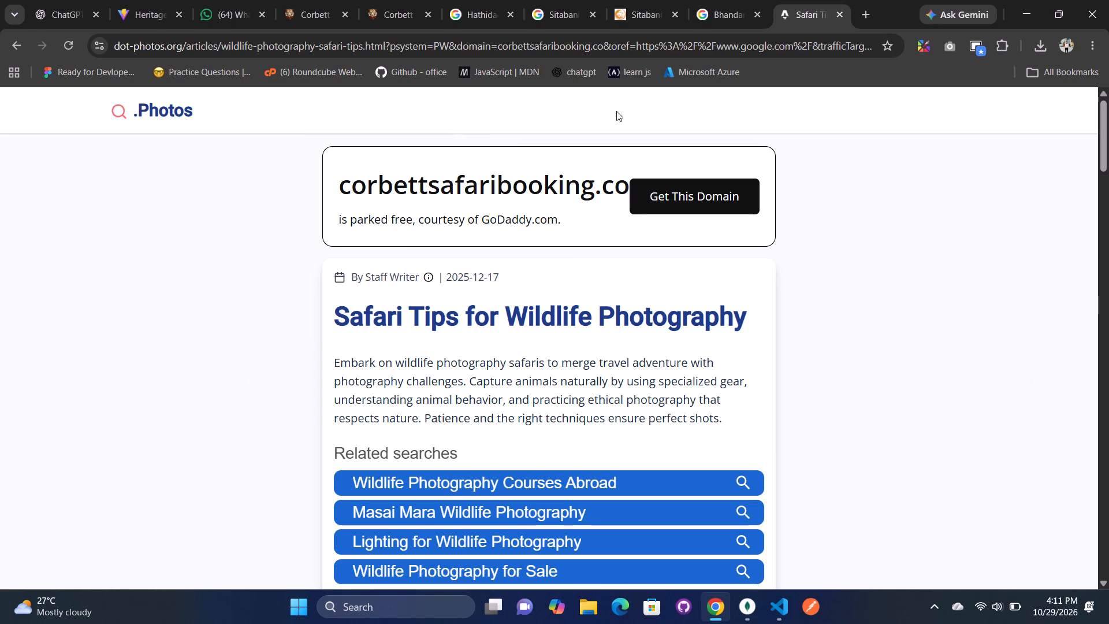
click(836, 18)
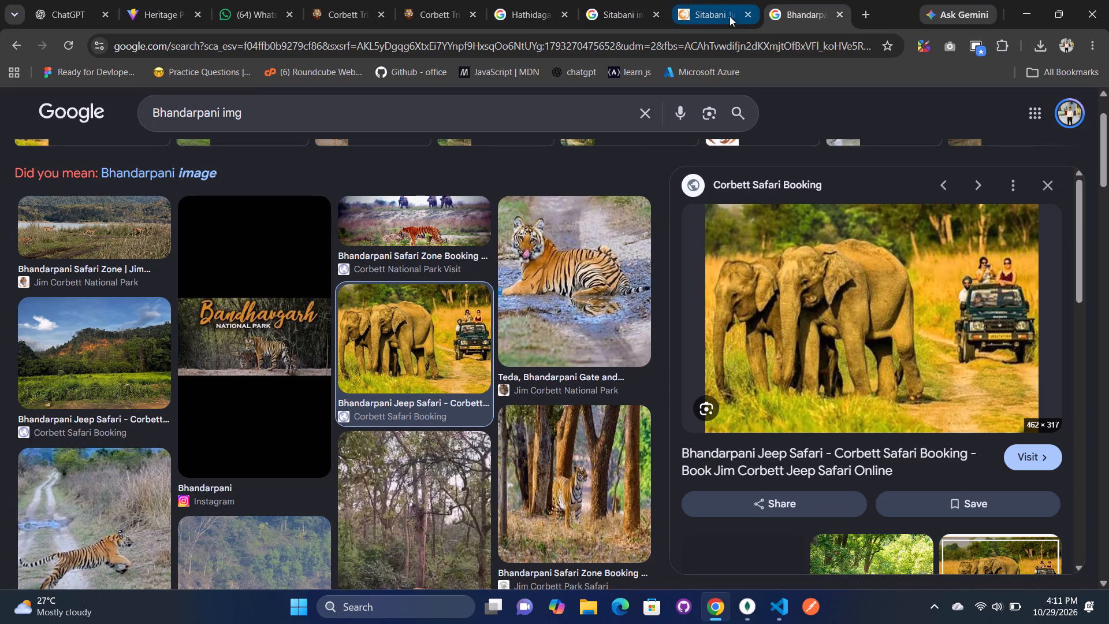
Save the previewed elephants and jeep photo to Downloads as a JPEG named Bhandarpani.
right_click(800, 298)
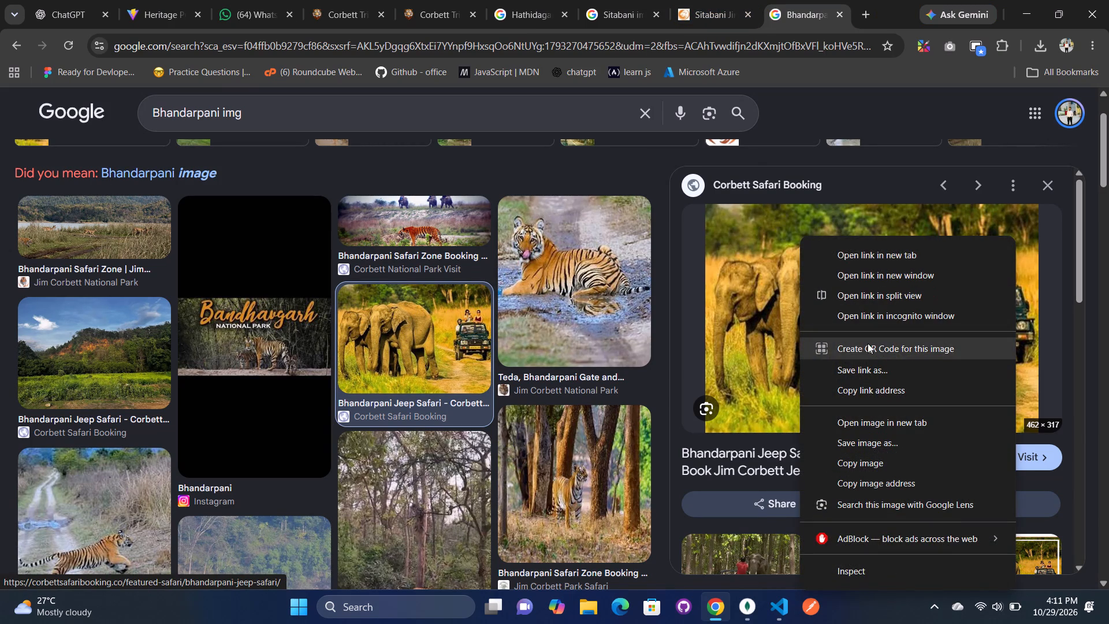
click(879, 438)
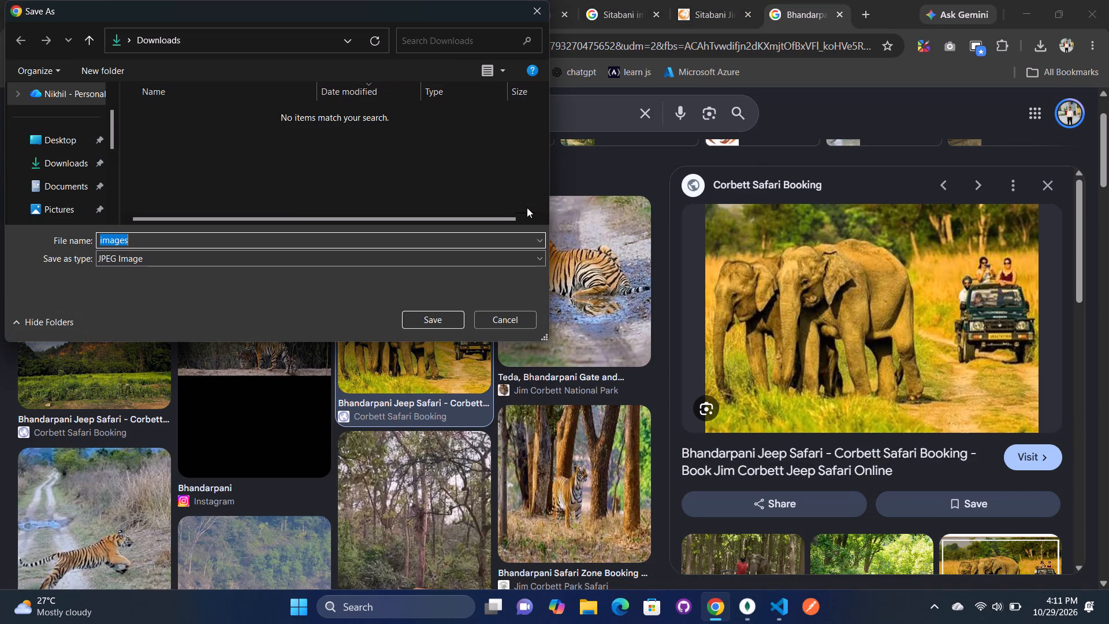
key(ctrl+v)
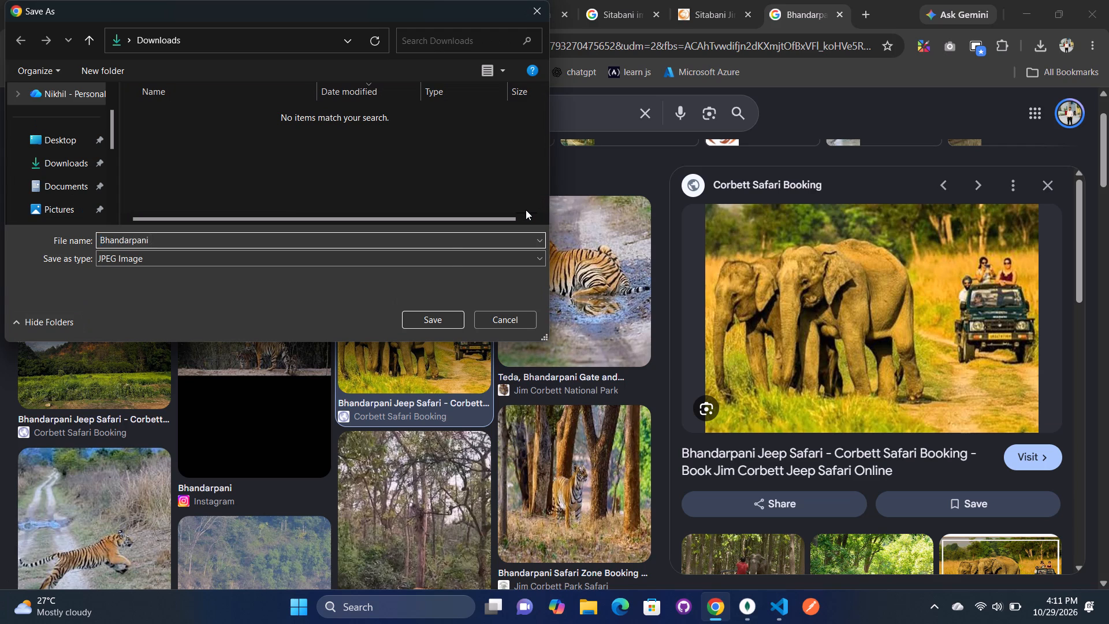
key(Return)
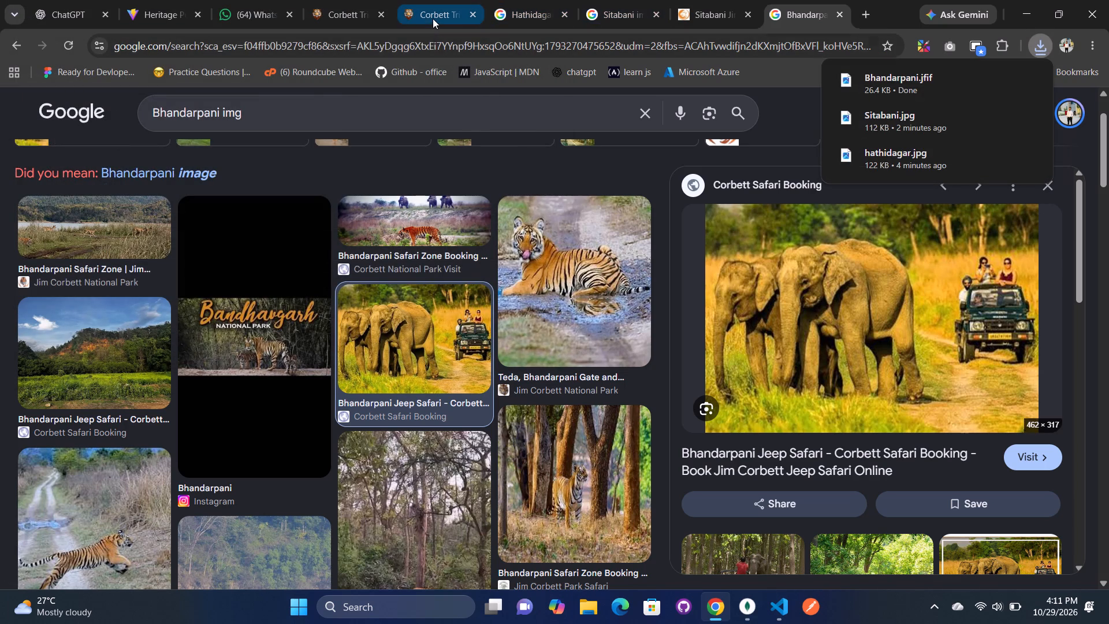
Return to the Add Safari form, attach the Bhandarpani image from Downloads and publish the Bhandarpani safari.
click(433, 18)
scroll(530, 409, down, 7)
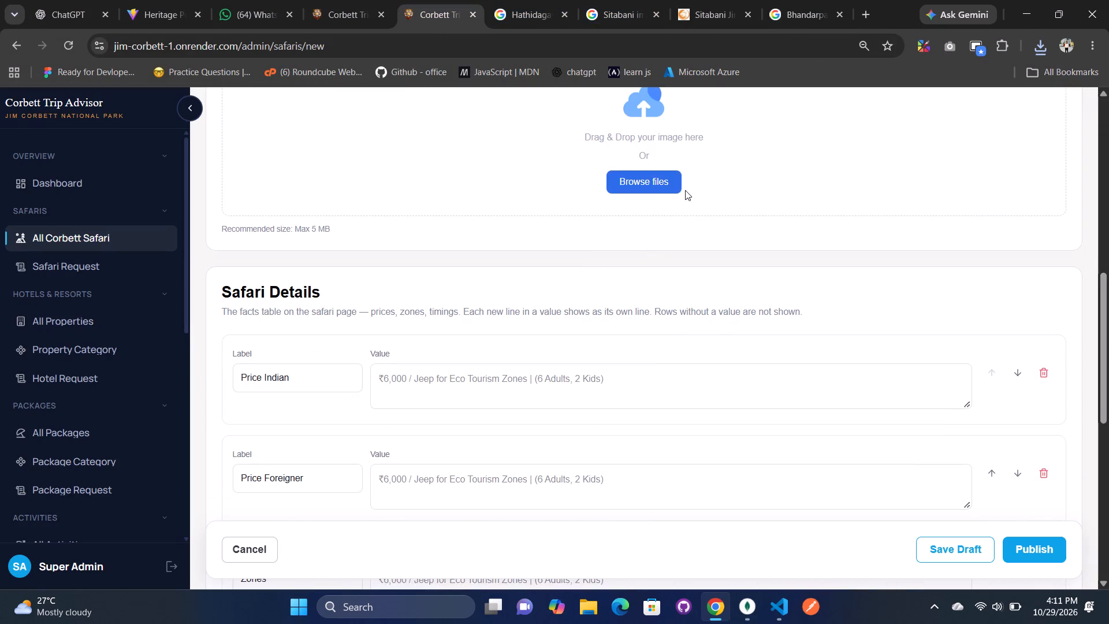
click(659, 182)
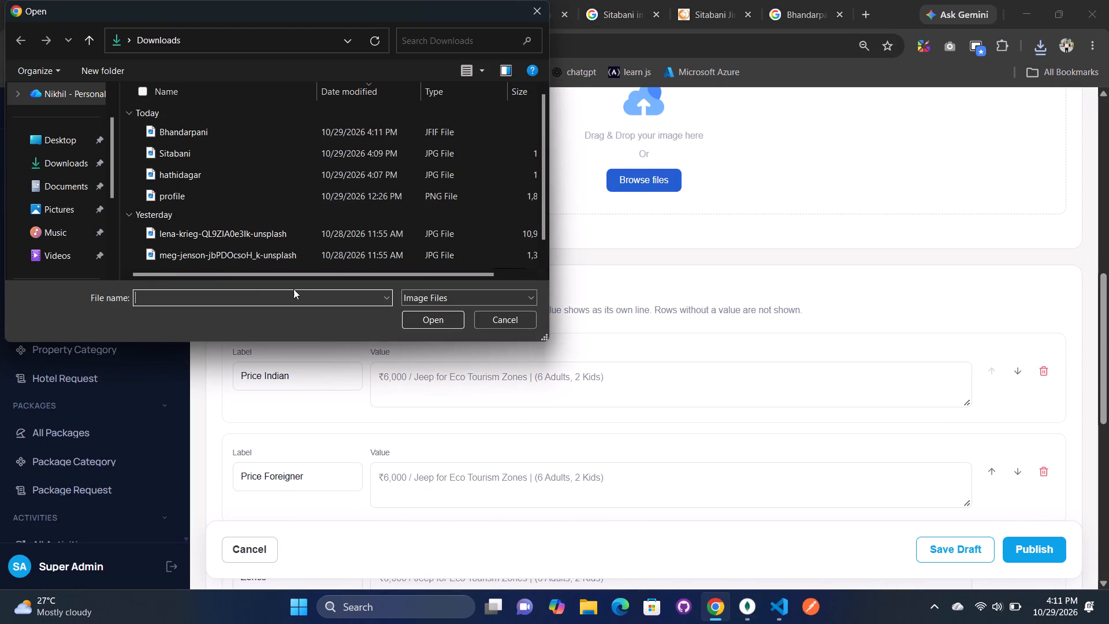
click(245, 130)
click(425, 317)
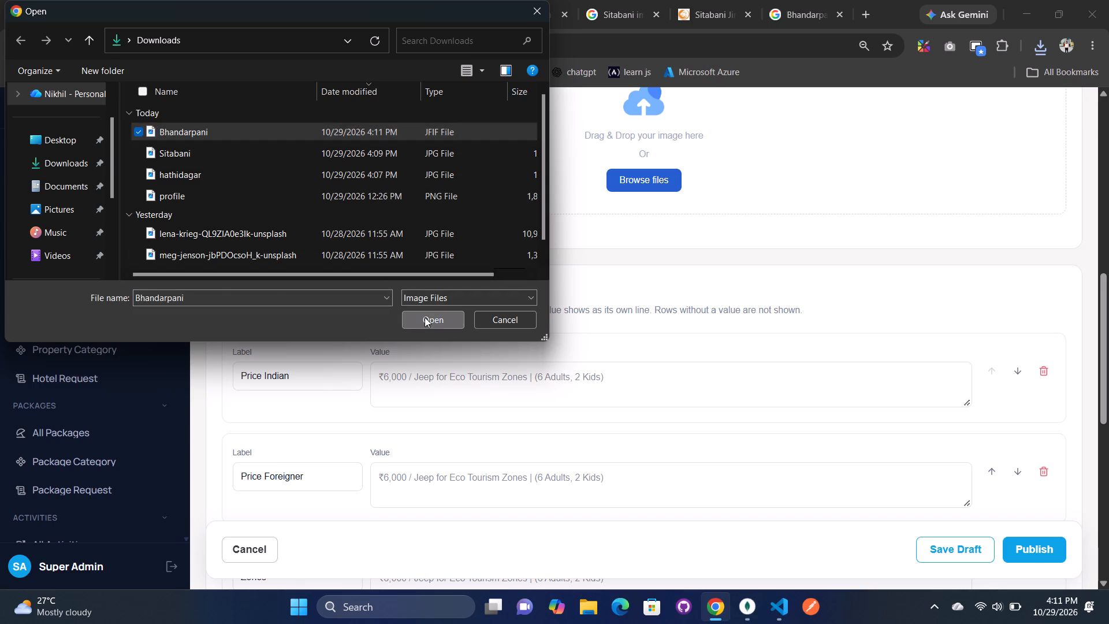
click(1020, 554)
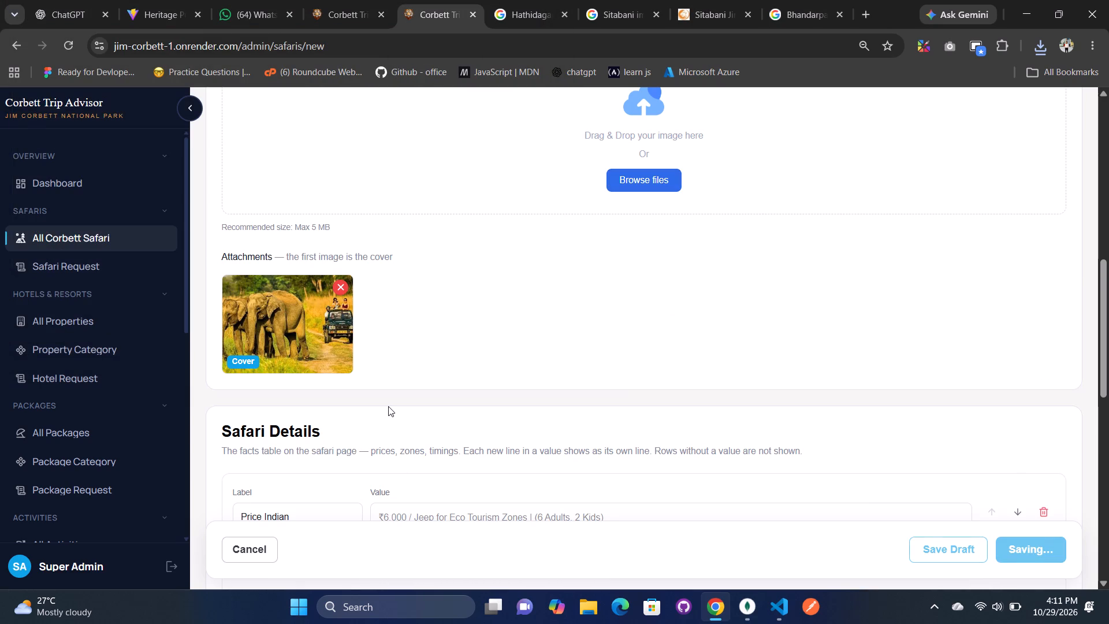
scroll(388, 406, up, 5)
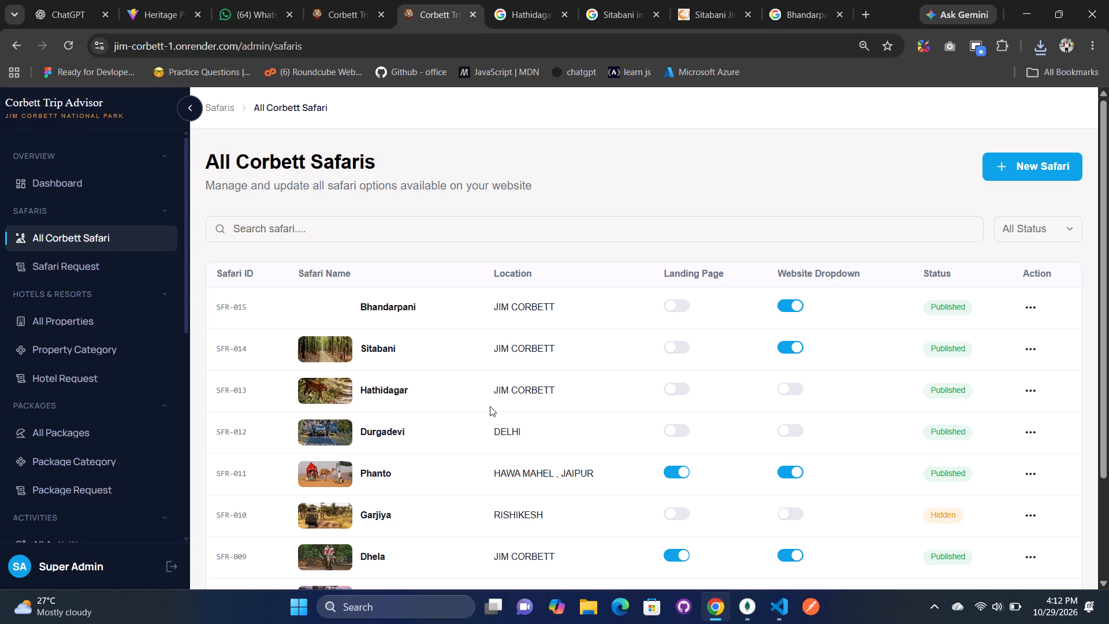
Reload the public Corbett Trip Advisor home page and examine the safari cards under Find Your Perfect Safari.
click(318, 0)
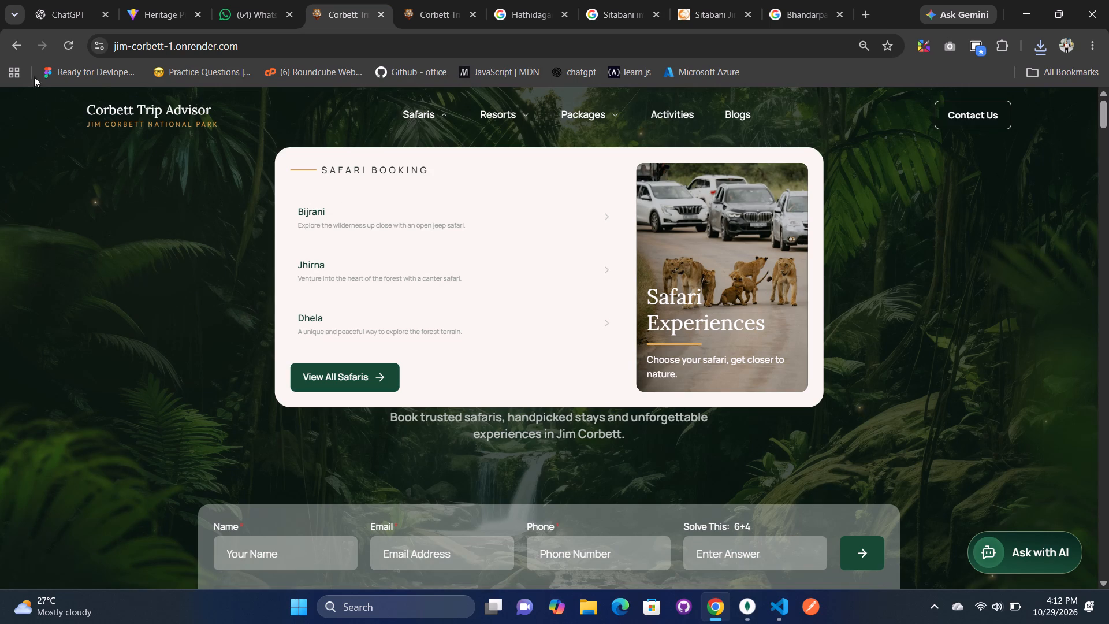
click(75, 46)
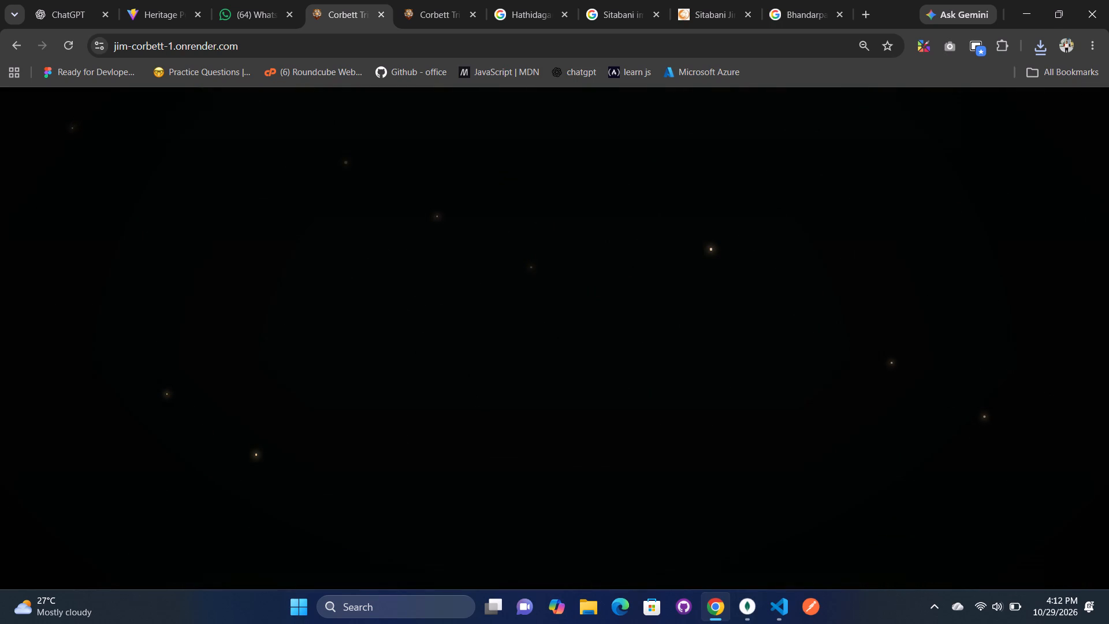
scroll(478, 358, down, 4)
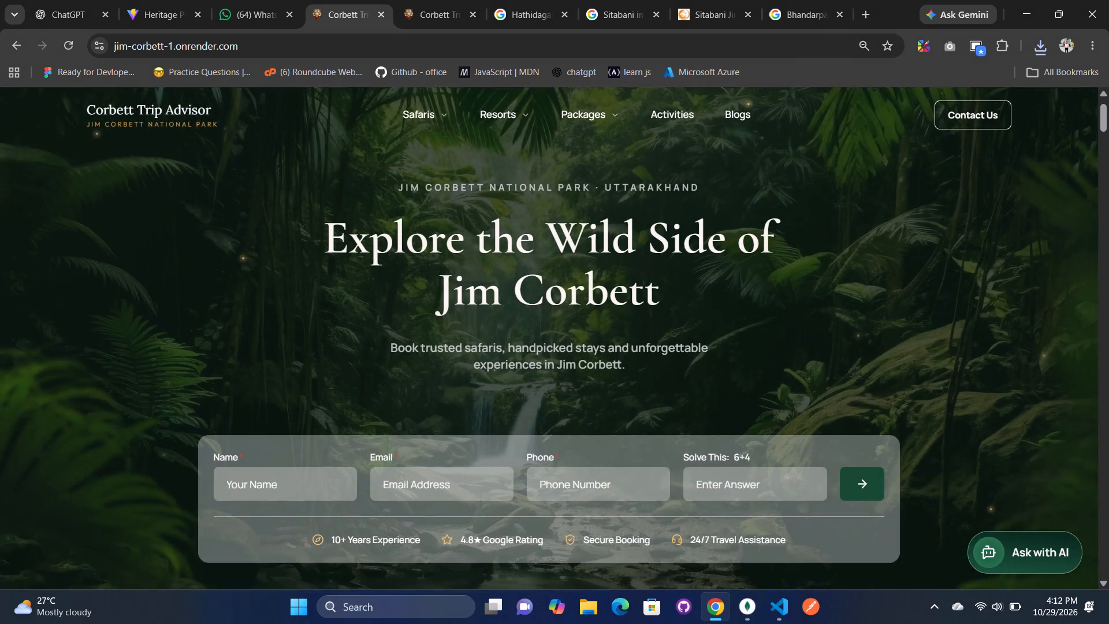
scroll(472, 352, down, 3)
scroll(341, 414, down, 7)
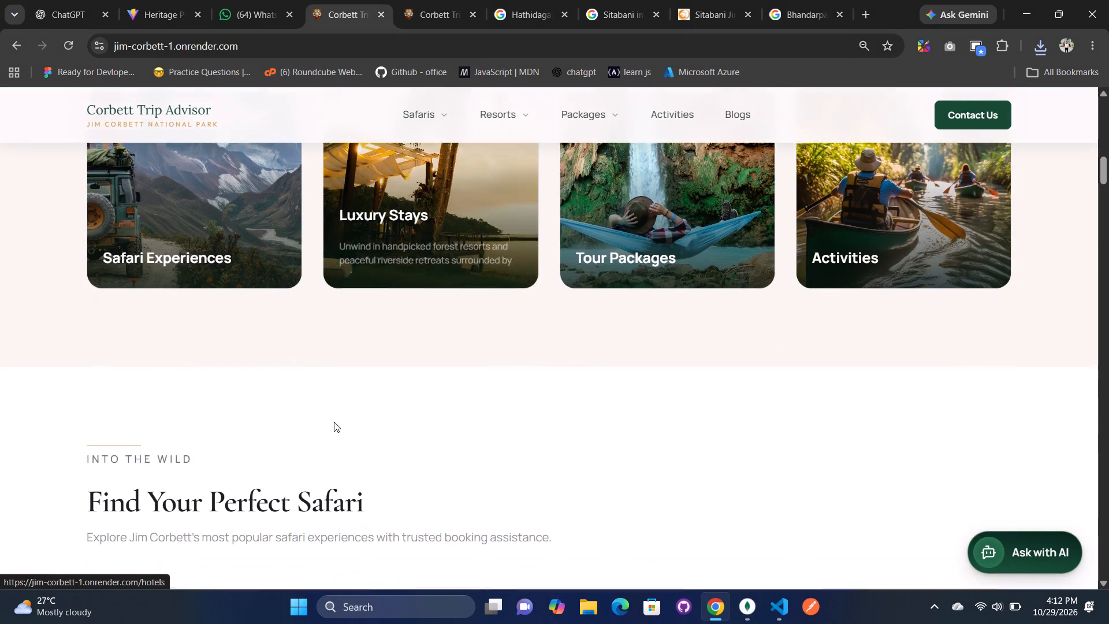
scroll(334, 422, down, 6)
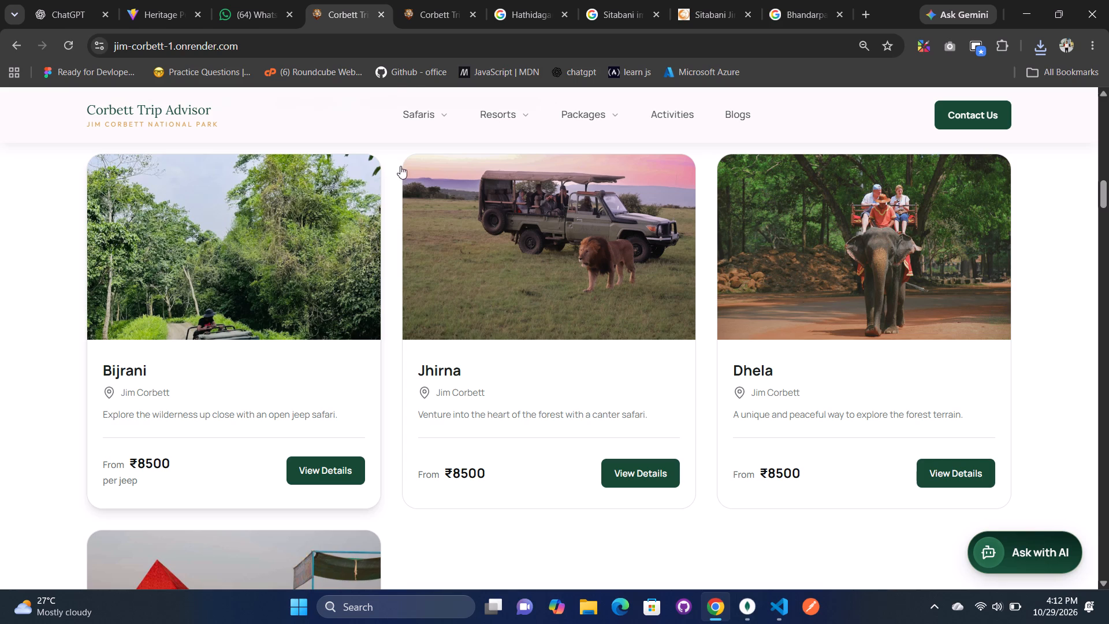
scroll(335, 306, down, 2)
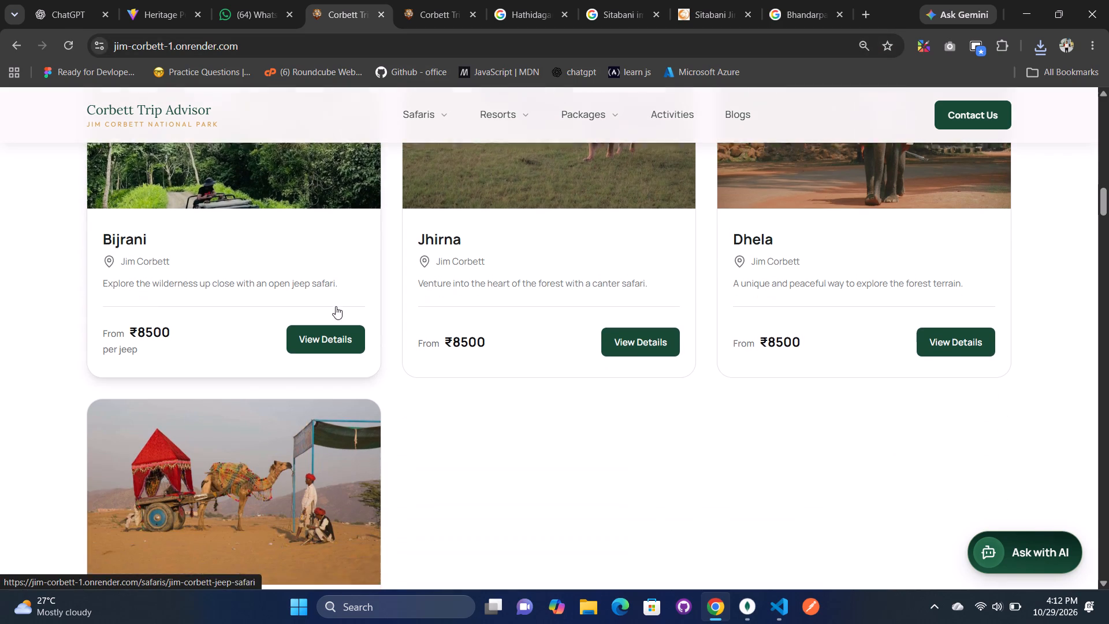
scroll(307, 365, down, 1)
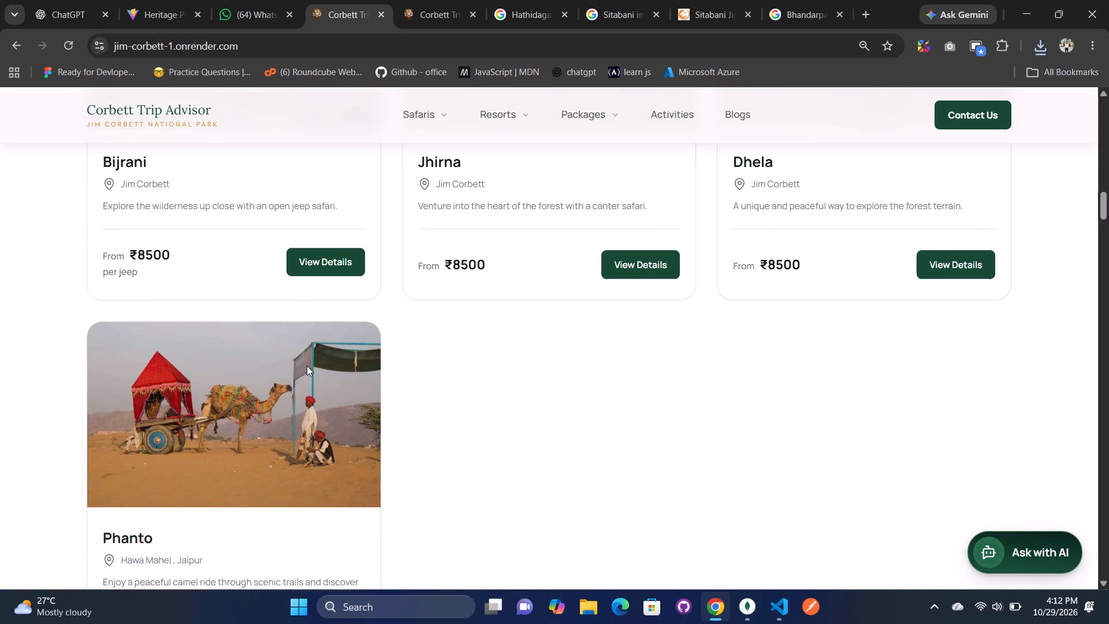
scroll(307, 366, down, 2)
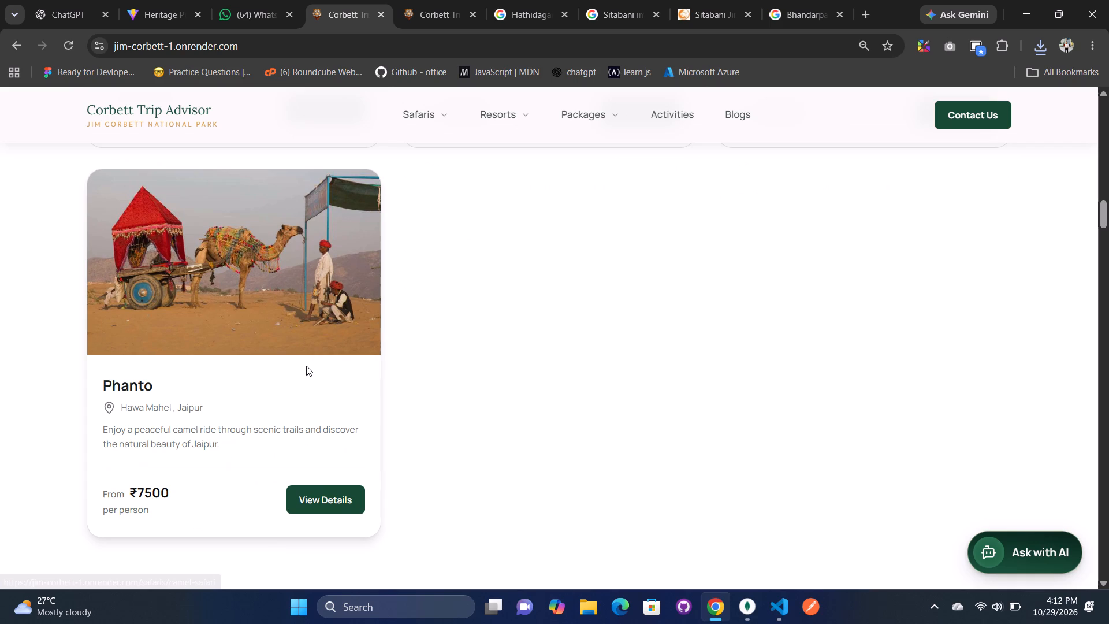
scroll(281, 372, up, 4)
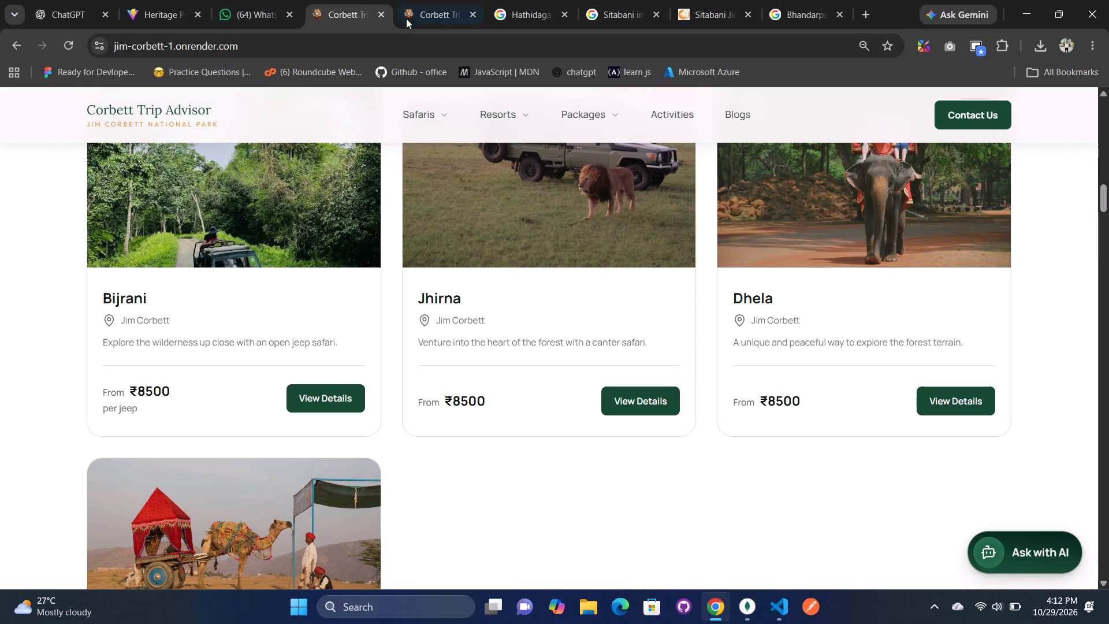
In the admin safari list, open Bijrani for editing, clear its short description and update the safari.
click(454, 8)
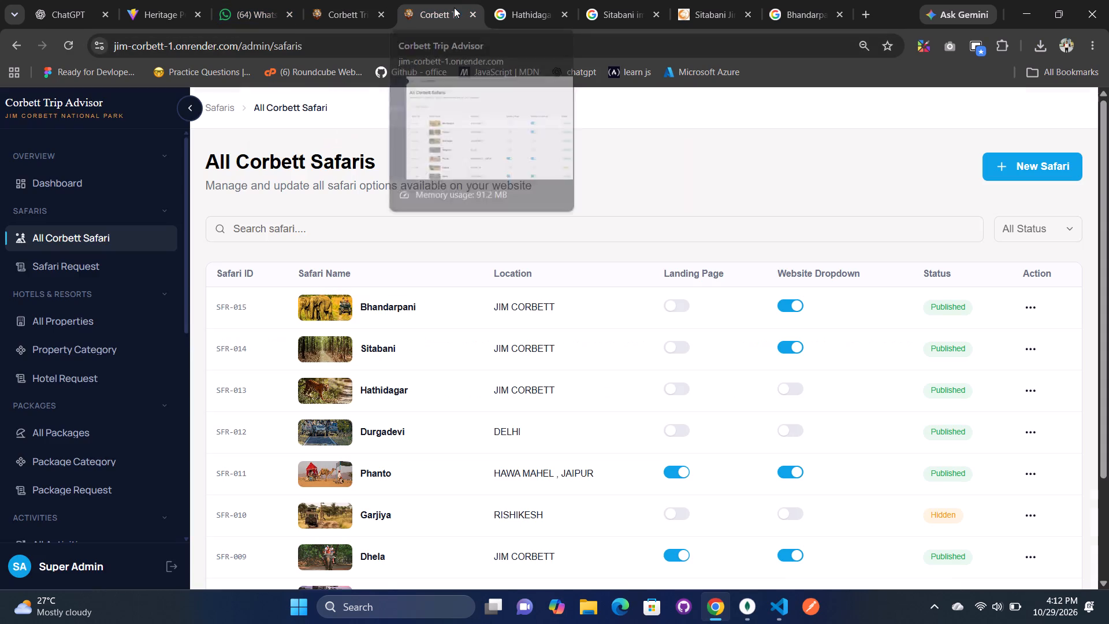
scroll(430, 409, down, 3)
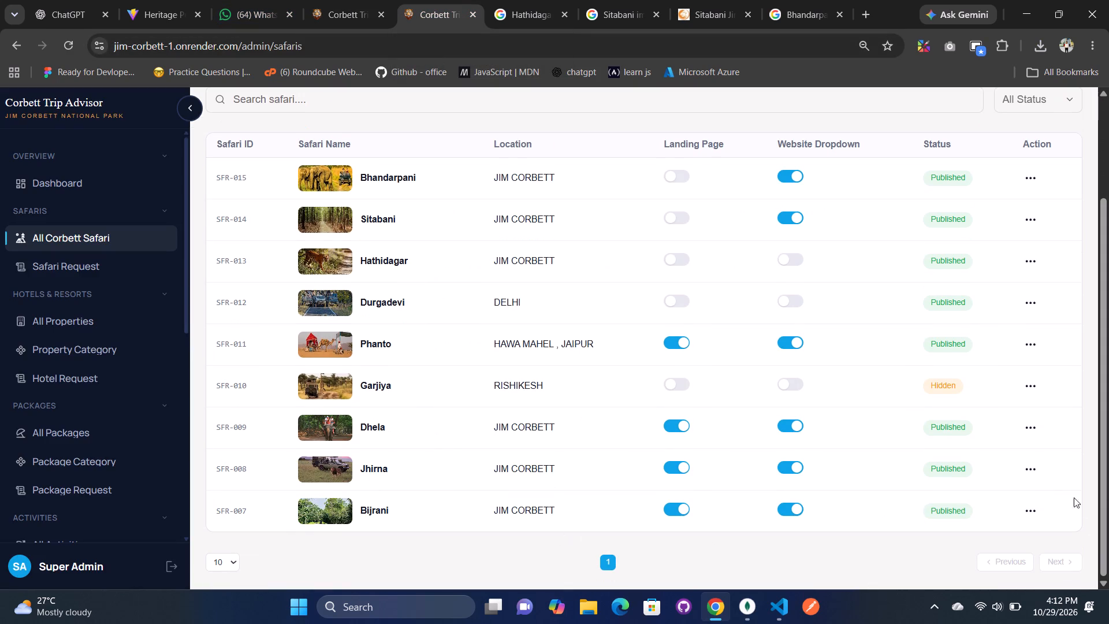
click(1035, 512)
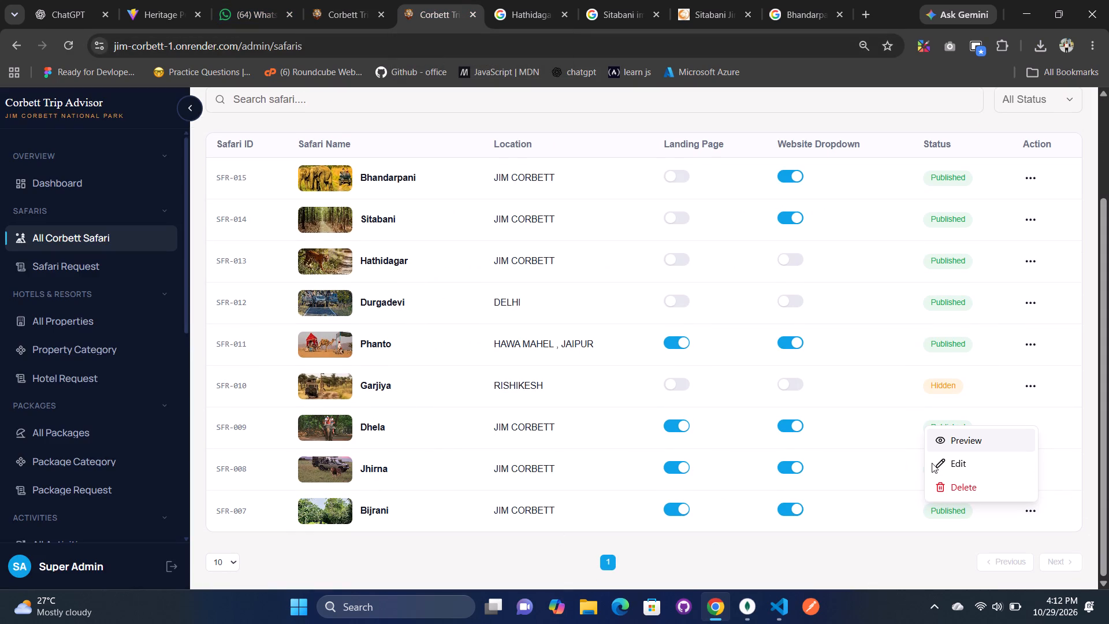
click(936, 463)
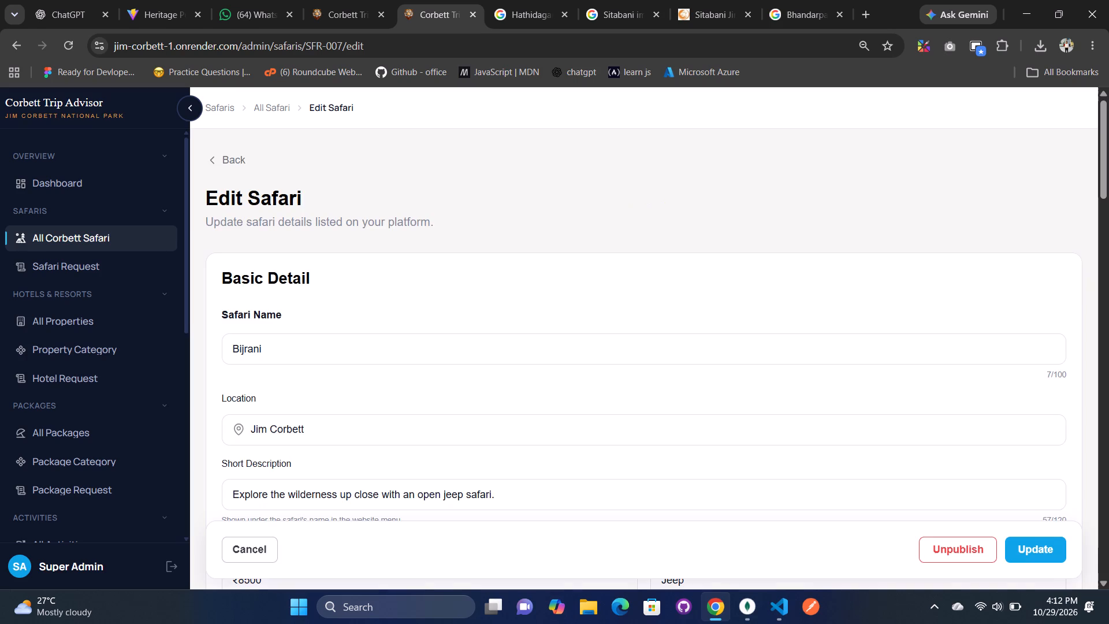
scroll(410, 422, down, 3)
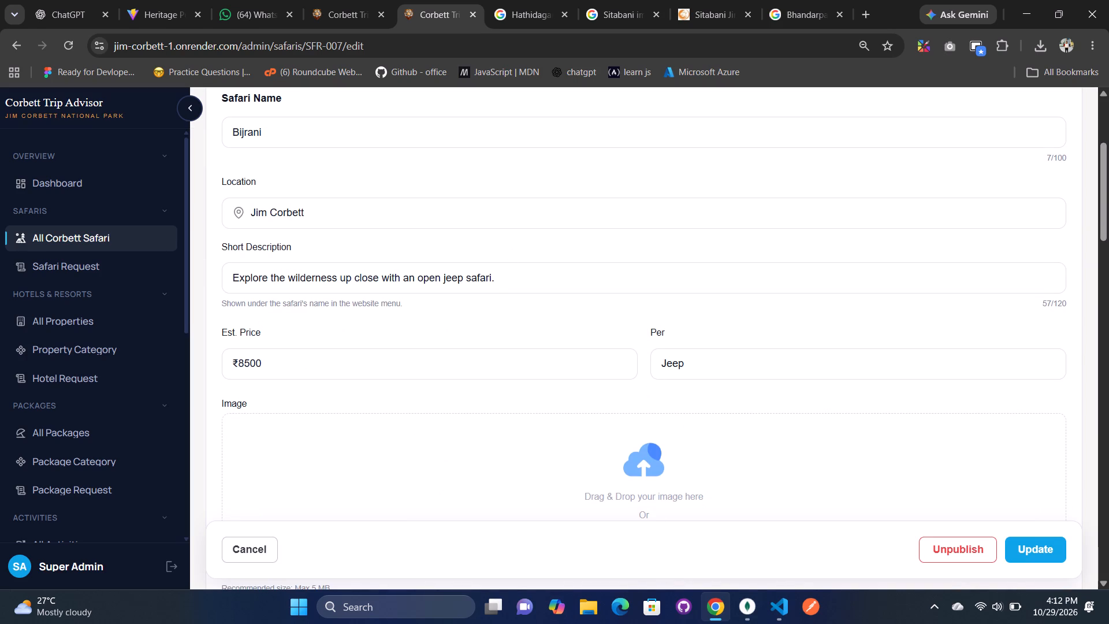
drag(503, 271, 229, 280)
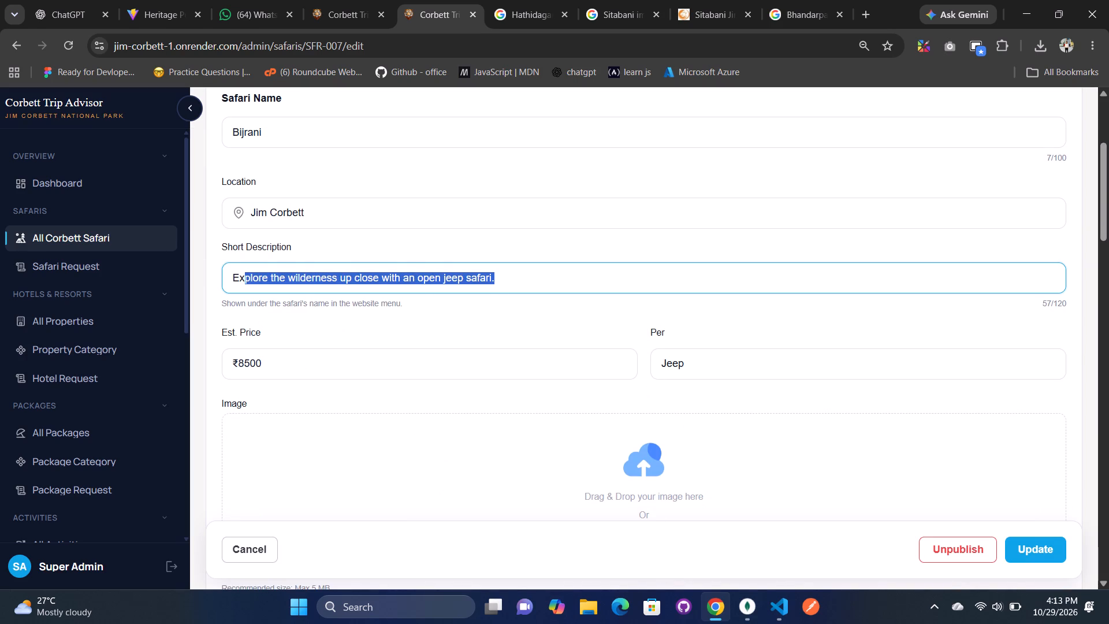
key(BackSpace)
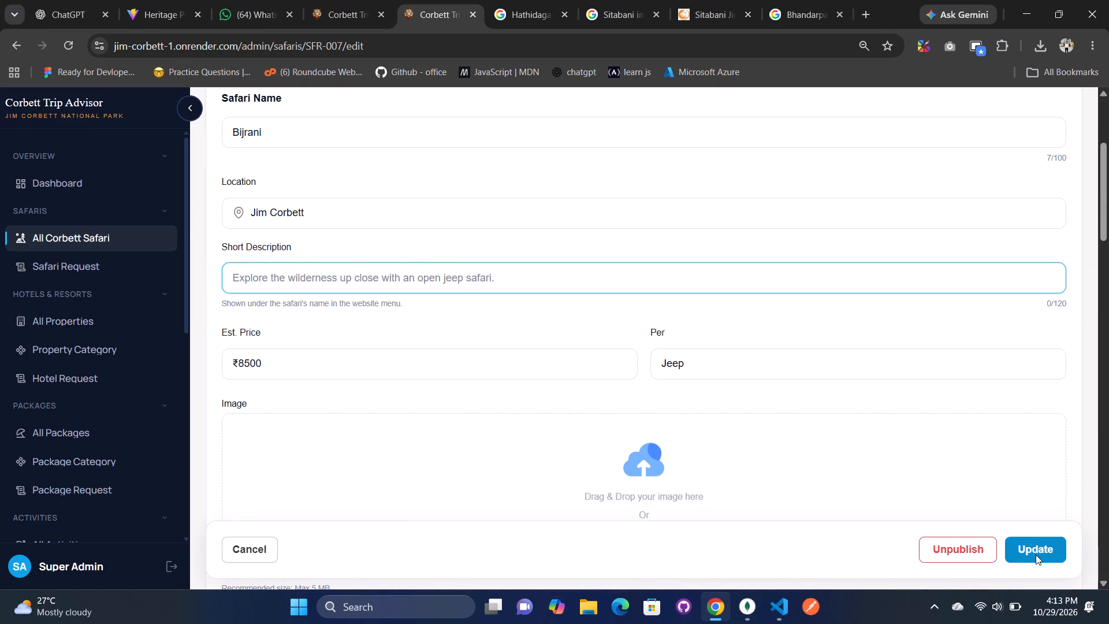
click(1036, 555)
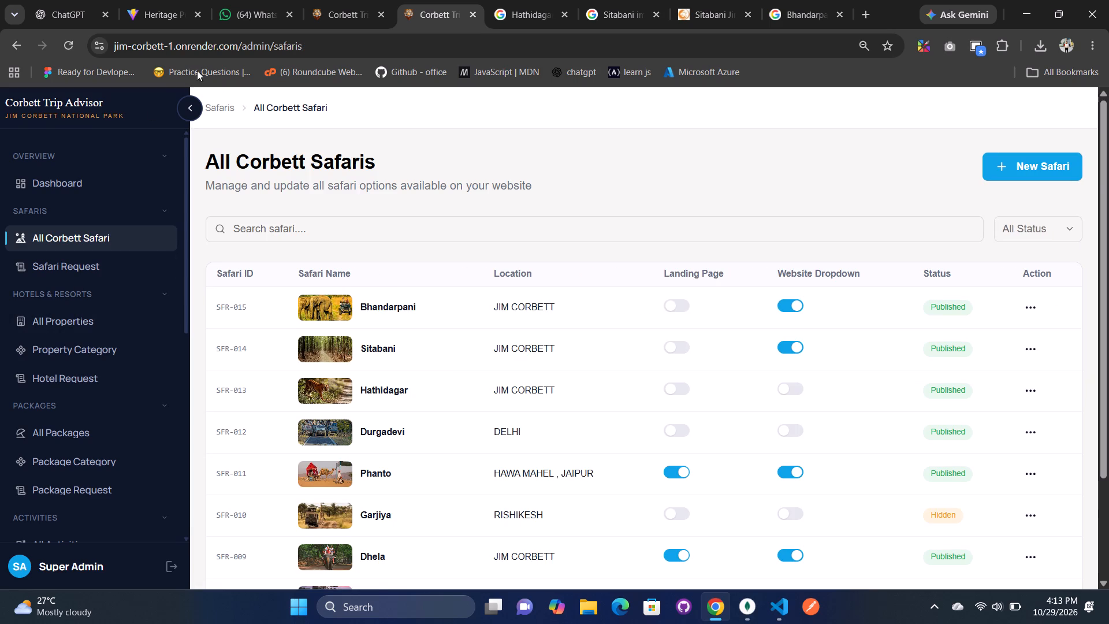
Switch to the public home page and examine the Bijrani, Jhirna, Dhela and Phanto safari cards.
click(348, 8)
scroll(343, 360, down, 2)
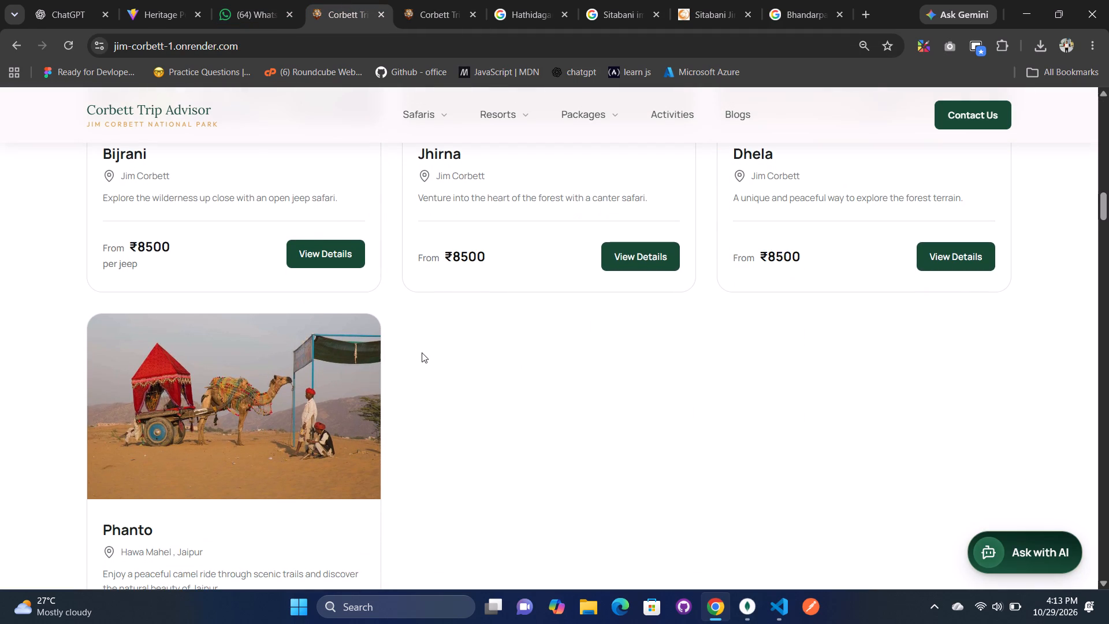
scroll(422, 352, down, 3)
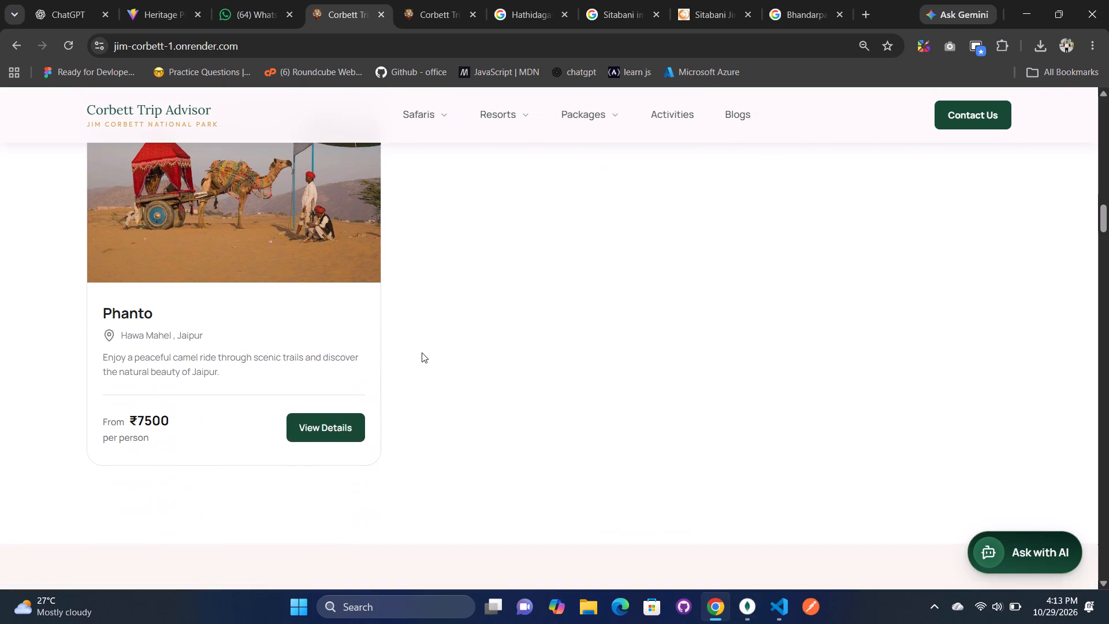
scroll(422, 352, up, 3)
scroll(134, 268, up, 1)
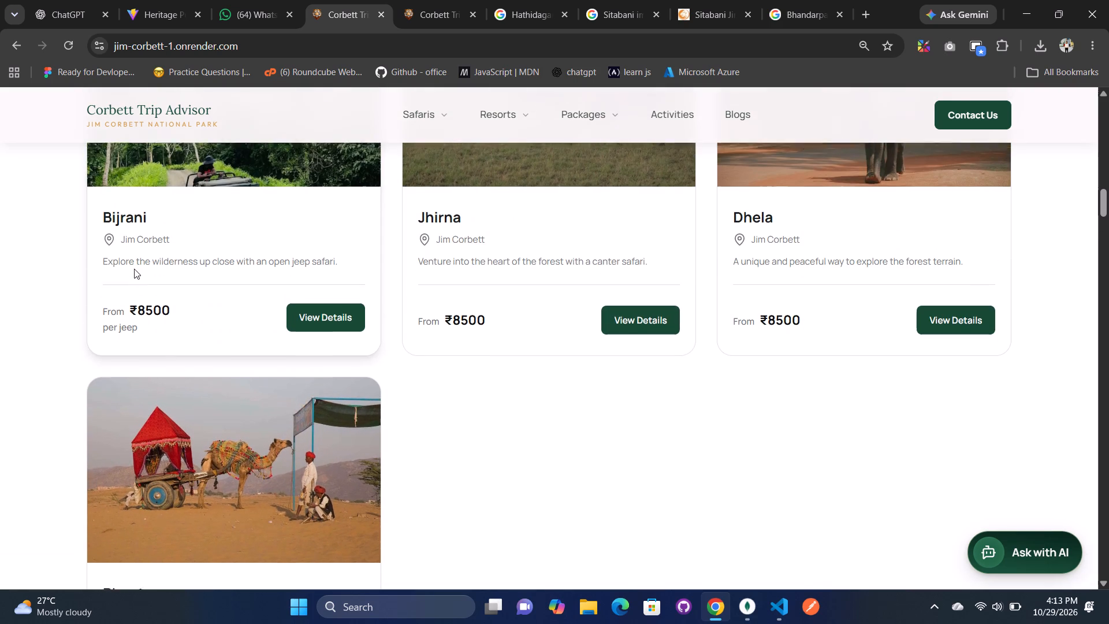
Reopen Bijrani for editing in the admin safari list, clear its Per unit and update the safari.
click(414, 21)
scroll(550, 498, down, 2)
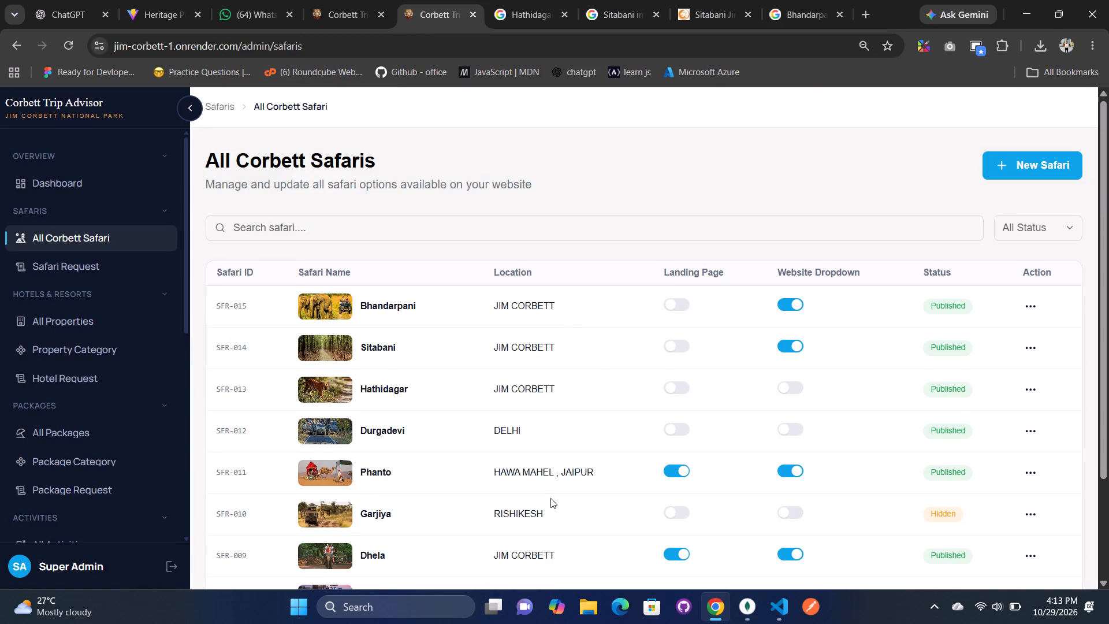
scroll(550, 498, down, 1)
click(1032, 507)
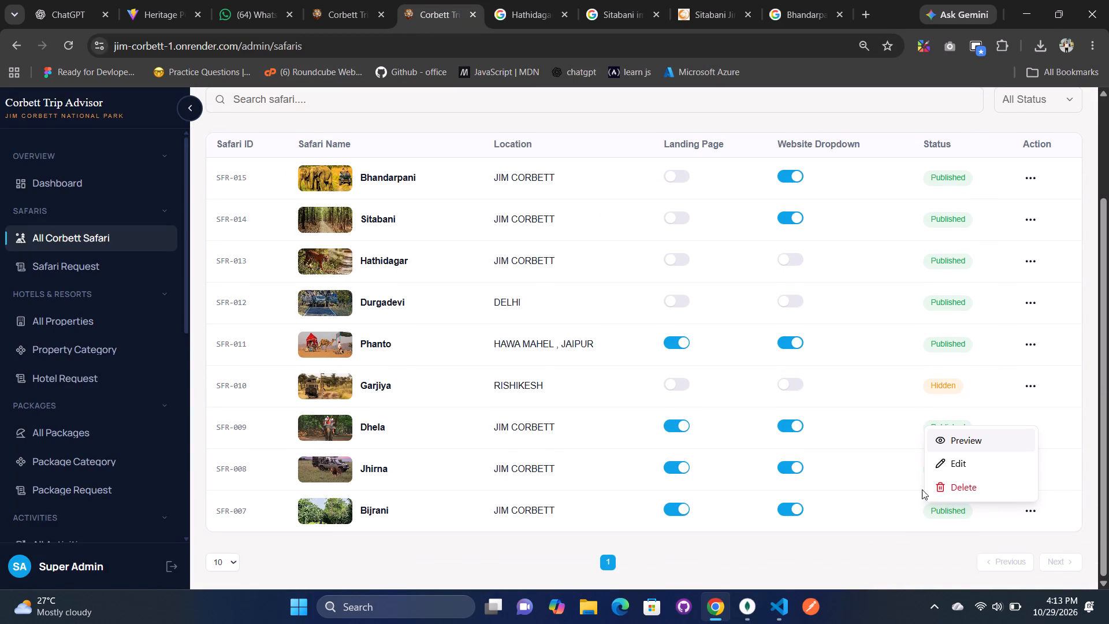
click(931, 467)
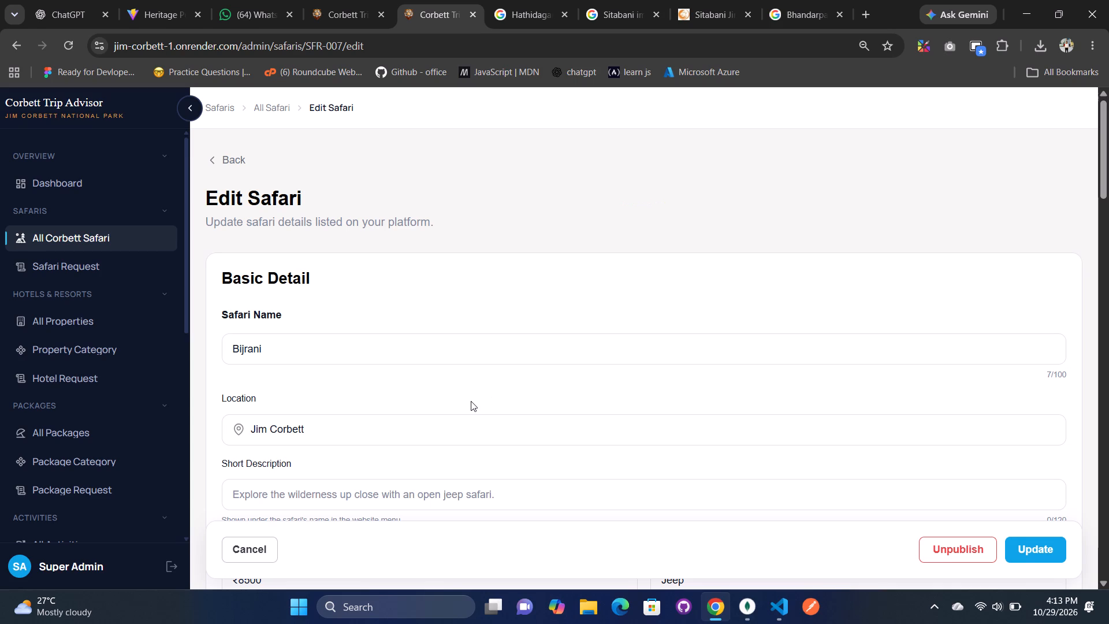
scroll(468, 402, down, 3)
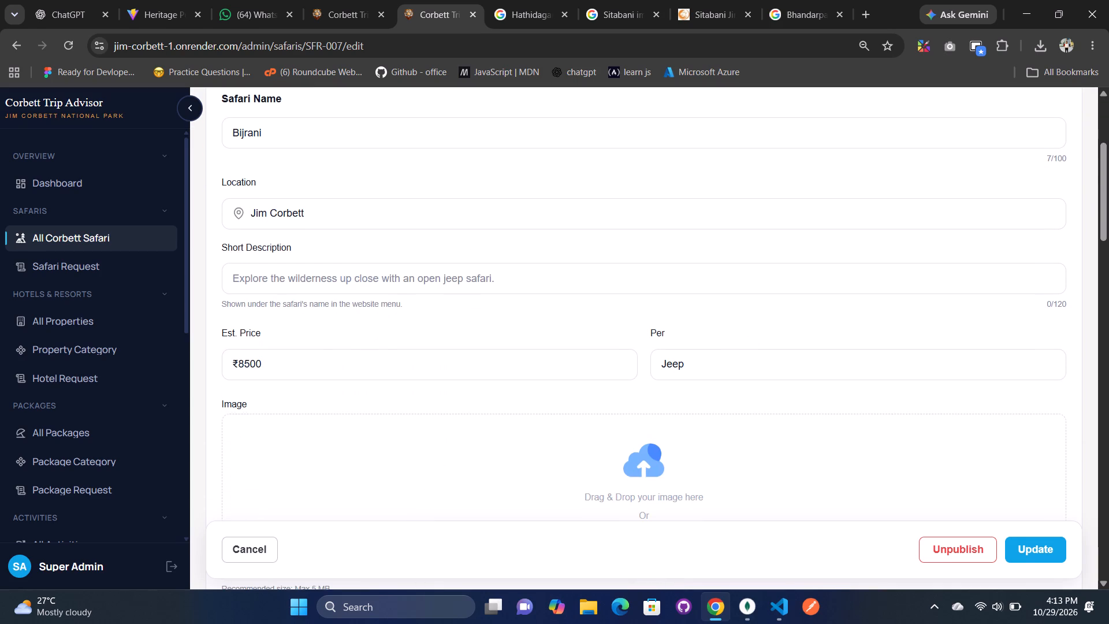
click(699, 366)
key(BackSpace)
key(BackSpace)
key(BackSpace)
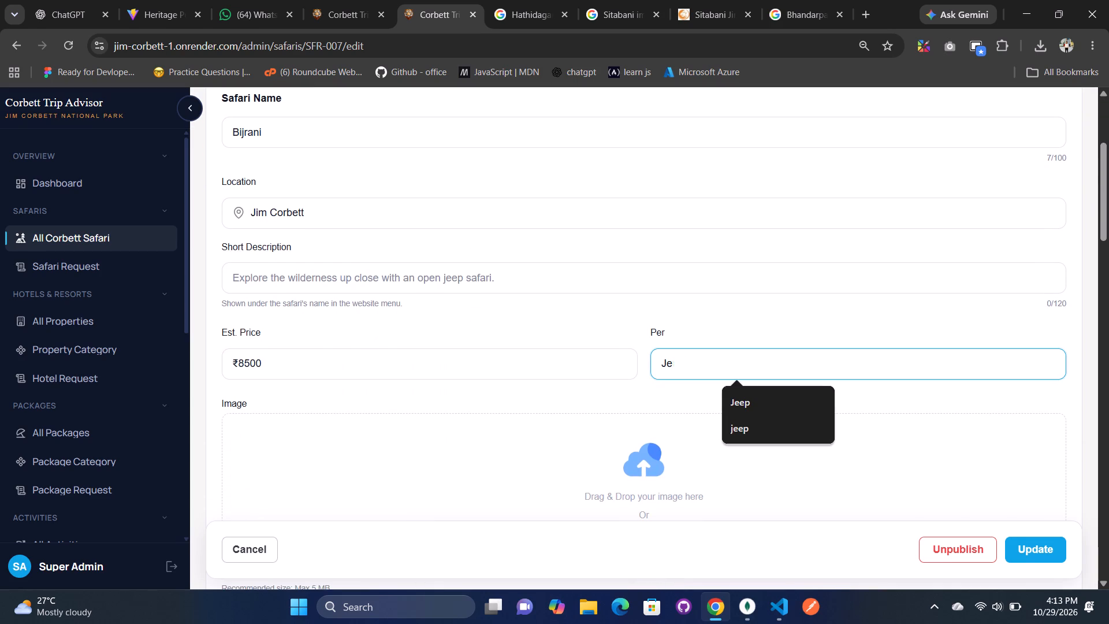
key(BackSpace)
click(1033, 557)
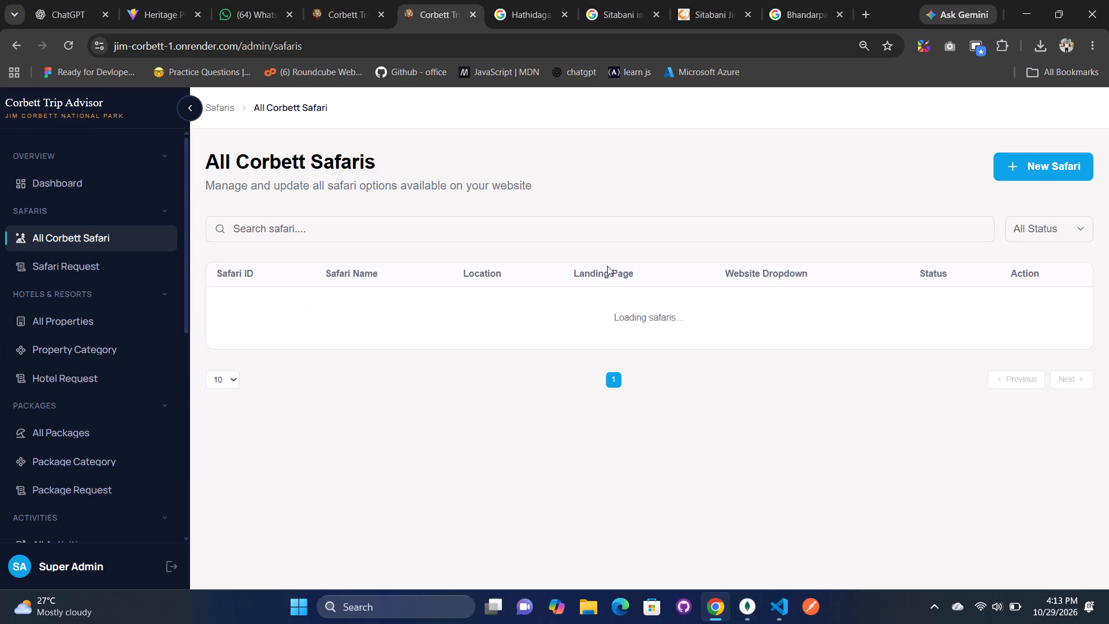
Return to the public home page and check the Bijrani card under Find Your Perfect Safari.
click(315, 10)
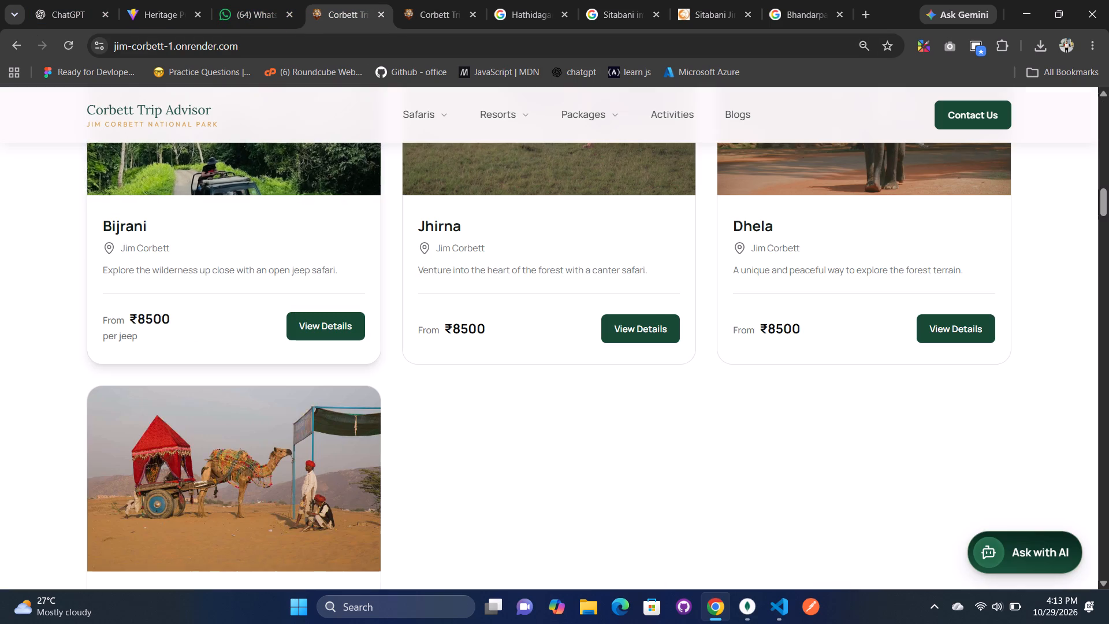
scroll(199, 335, down, 1)
scroll(199, 335, up, 4)
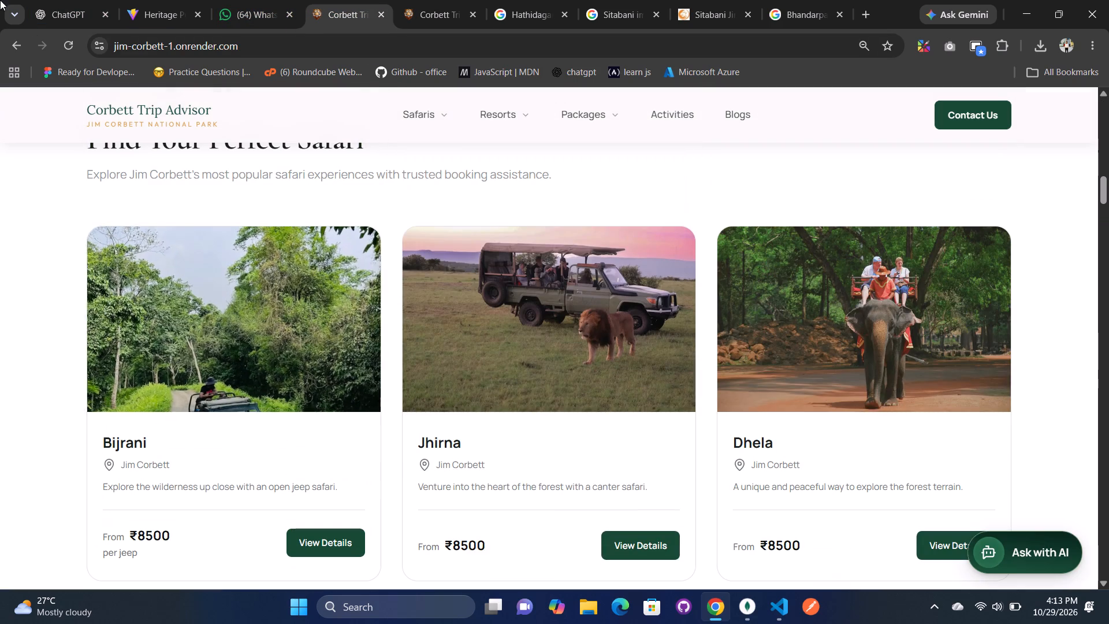
Reload the public home page and check the updated Bijrani card among the safari cards.
click(60, 40)
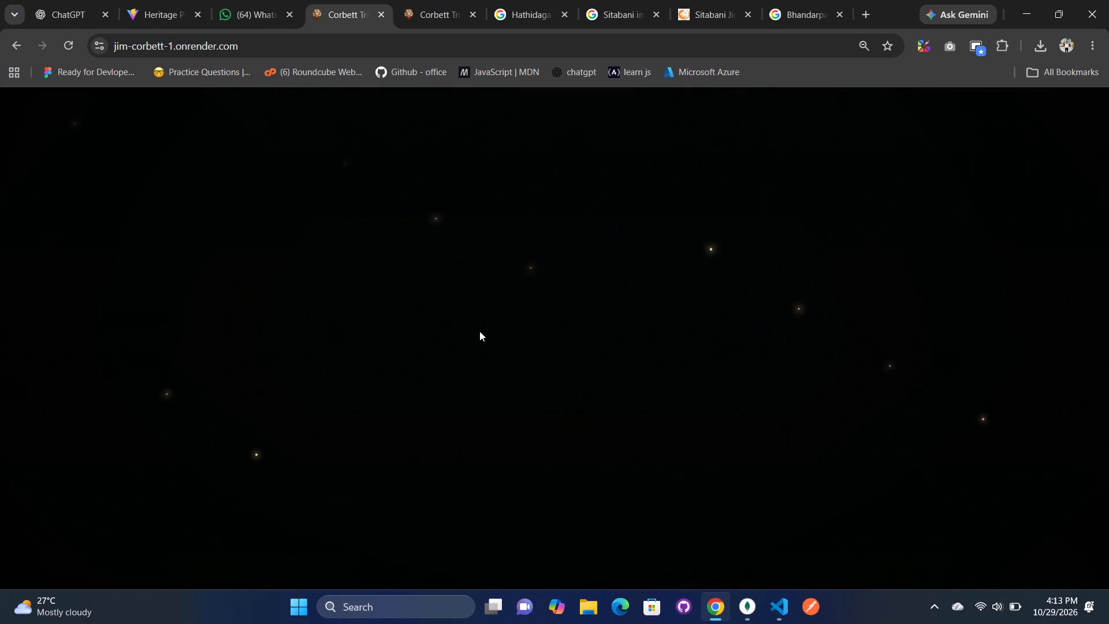
scroll(316, 382, down, 1)
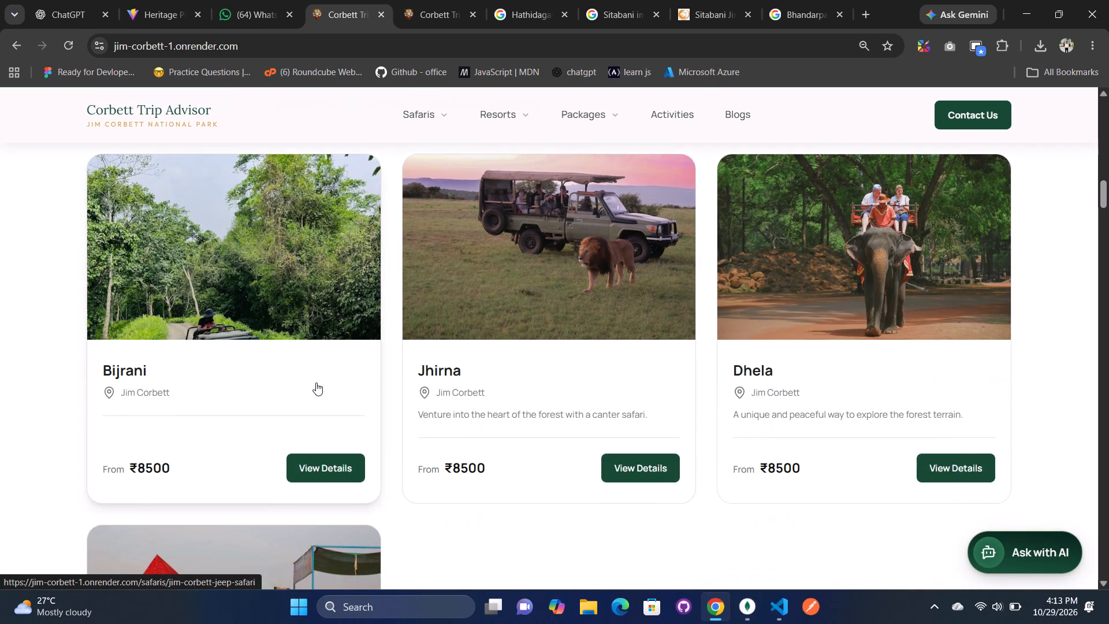
scroll(316, 382, down, 3)
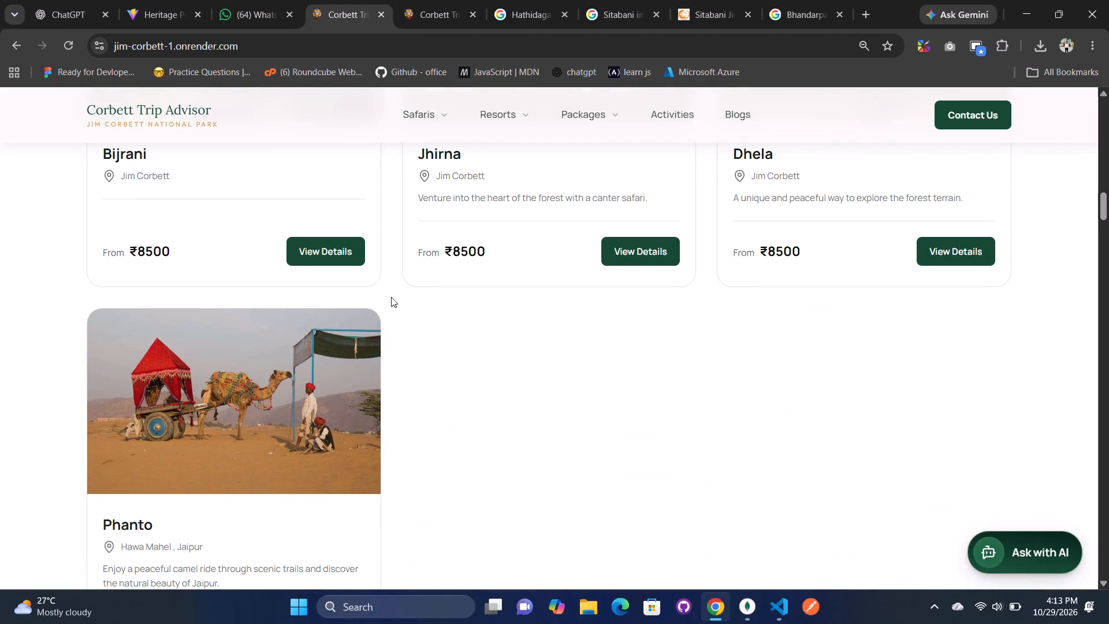
Open the Bijrani safari's details page and examine its timings, exclusions, description and booking information.
click(319, 253)
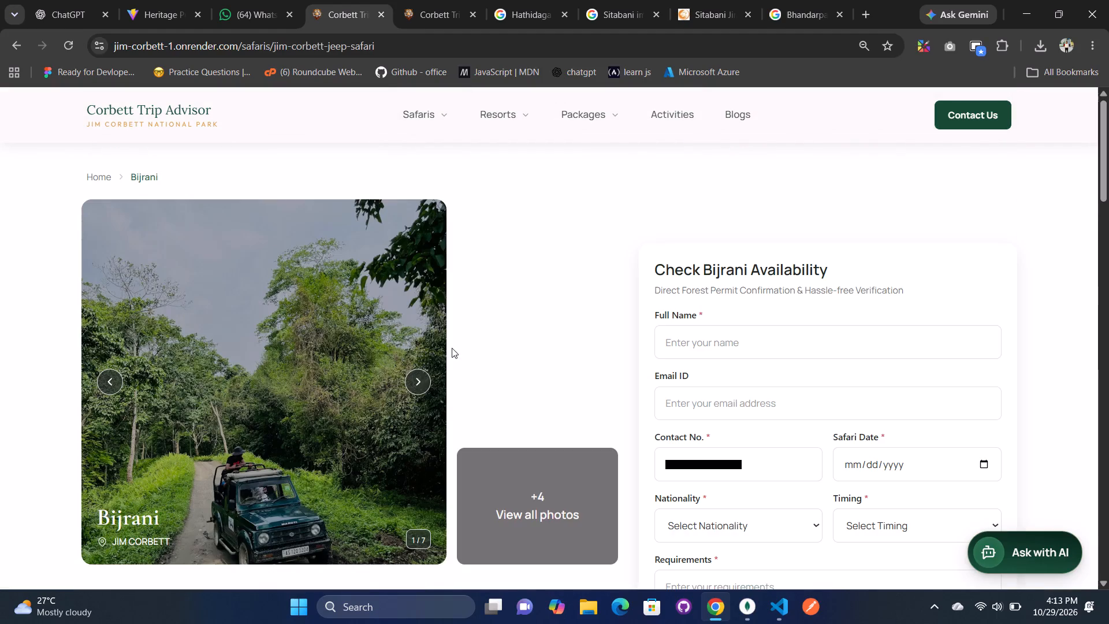
scroll(415, 378, down, 10)
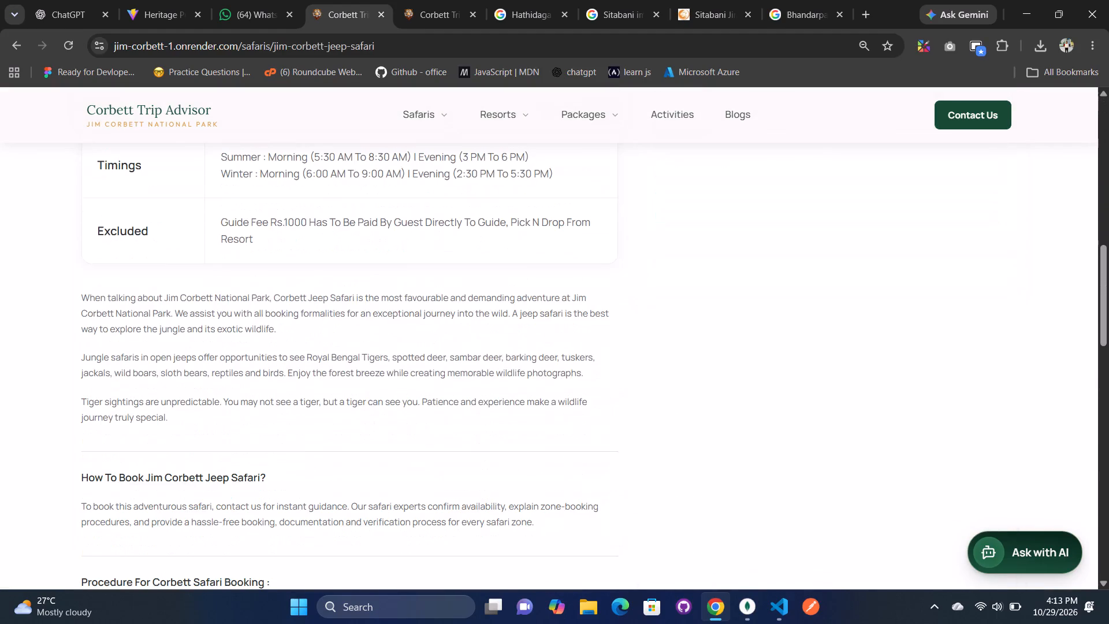
scroll(415, 378, down, 11)
scroll(415, 378, up, 3)
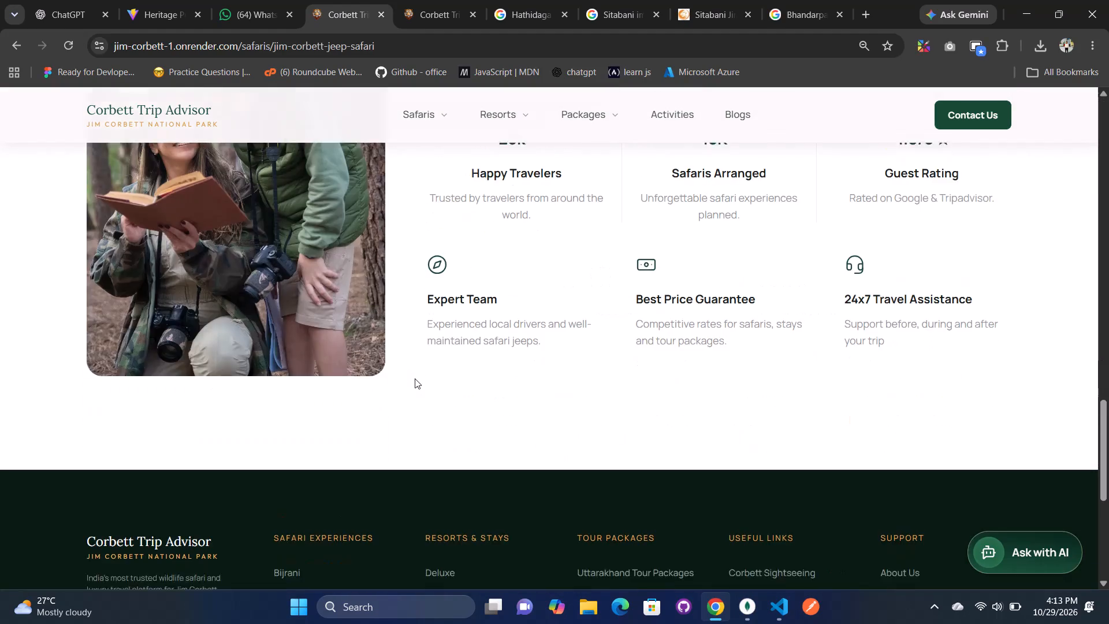
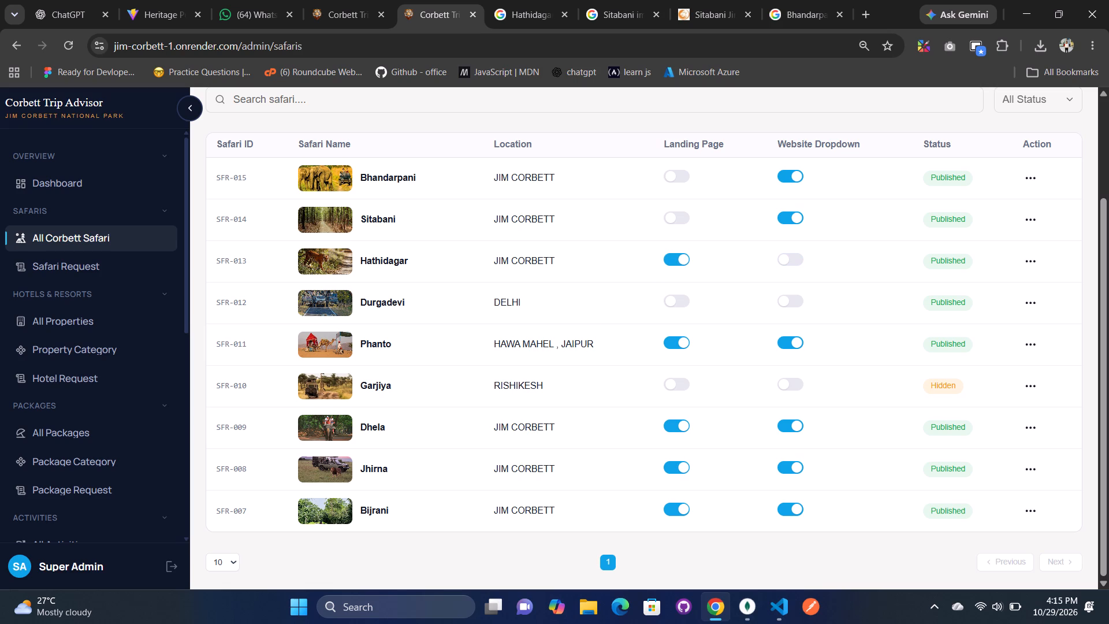
Switch from the admin safari list to the public website and go from the Bijrani page back to its home page.
scroll(553, 344, down, 1)
scroll(553, 344, up, 3)
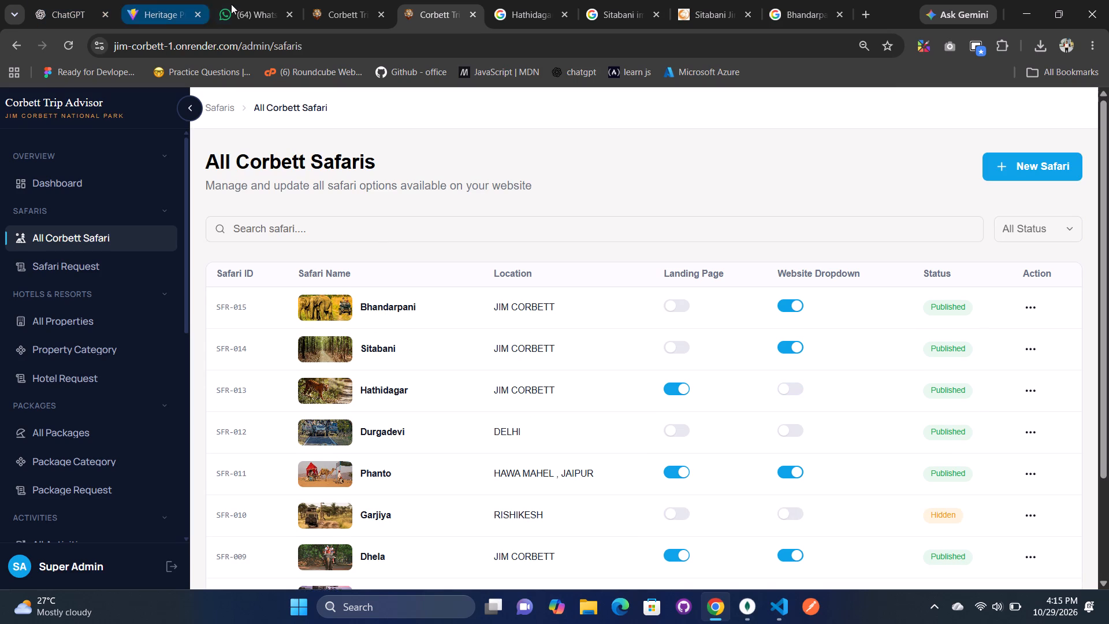
click(328, 12)
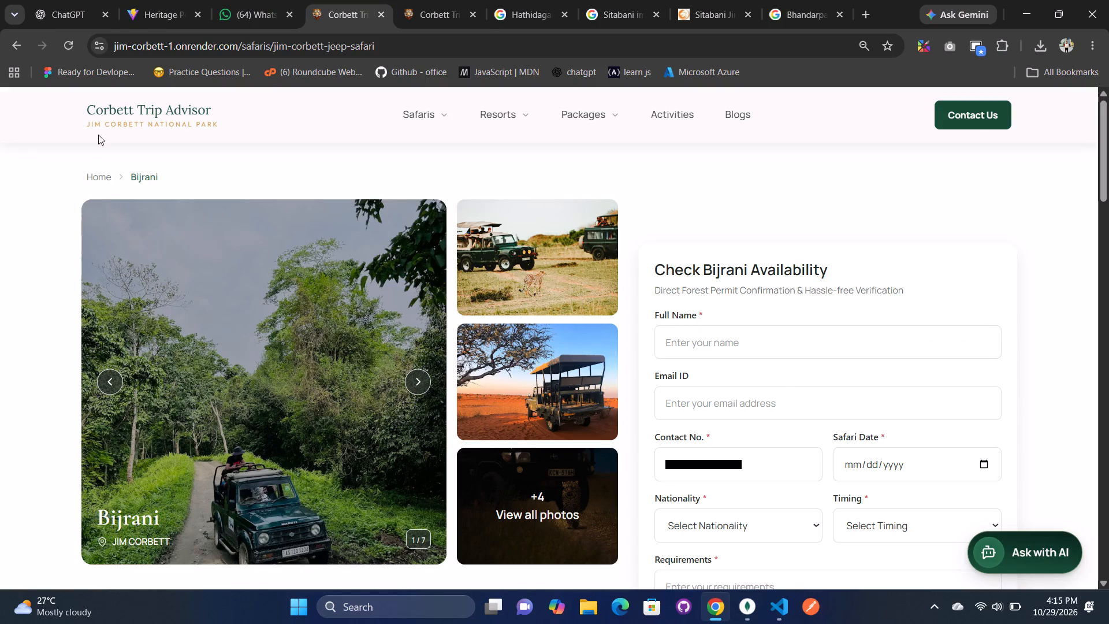
click(103, 122)
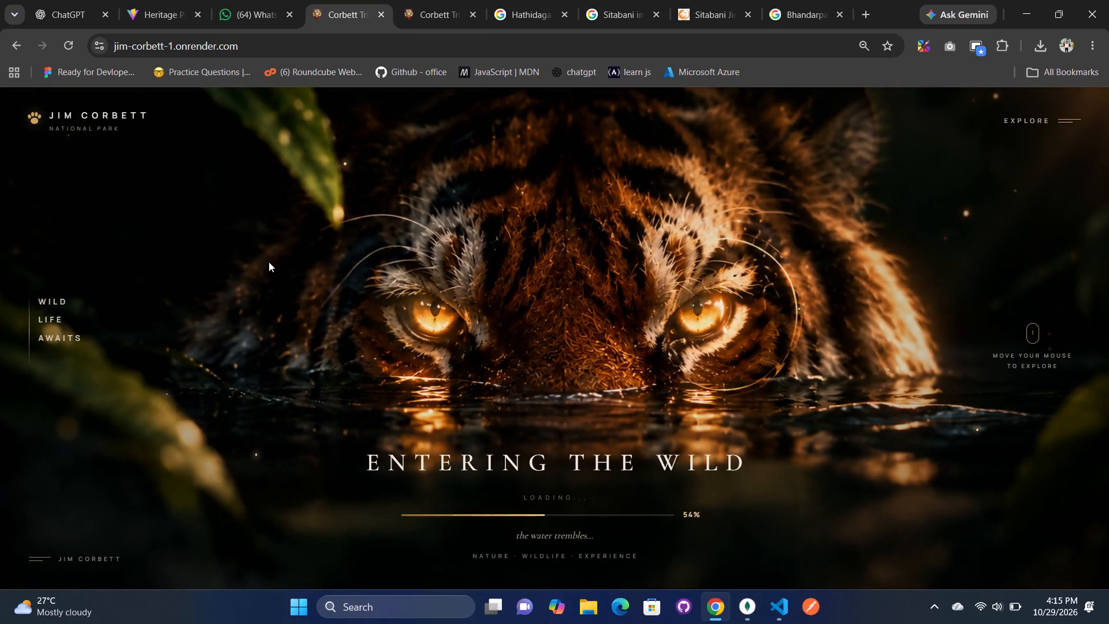
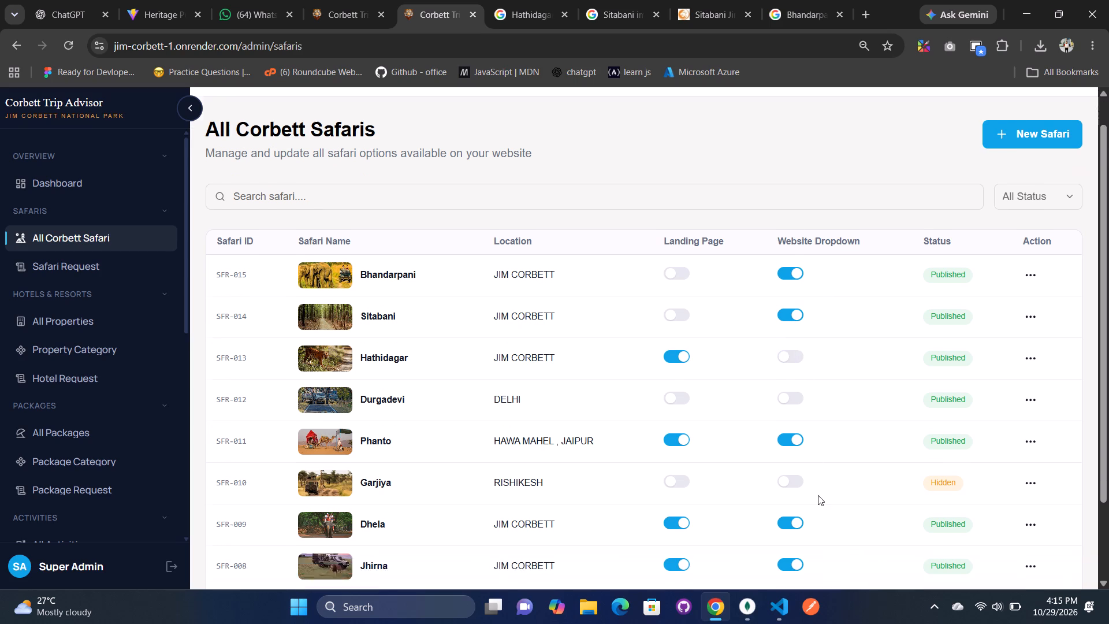
Return to the public site and examine the Safaris, Resorts and Packages navigation dropdowns, opening the Activities page and rechecking the safari entries there.
scroll(818, 494, down, 3)
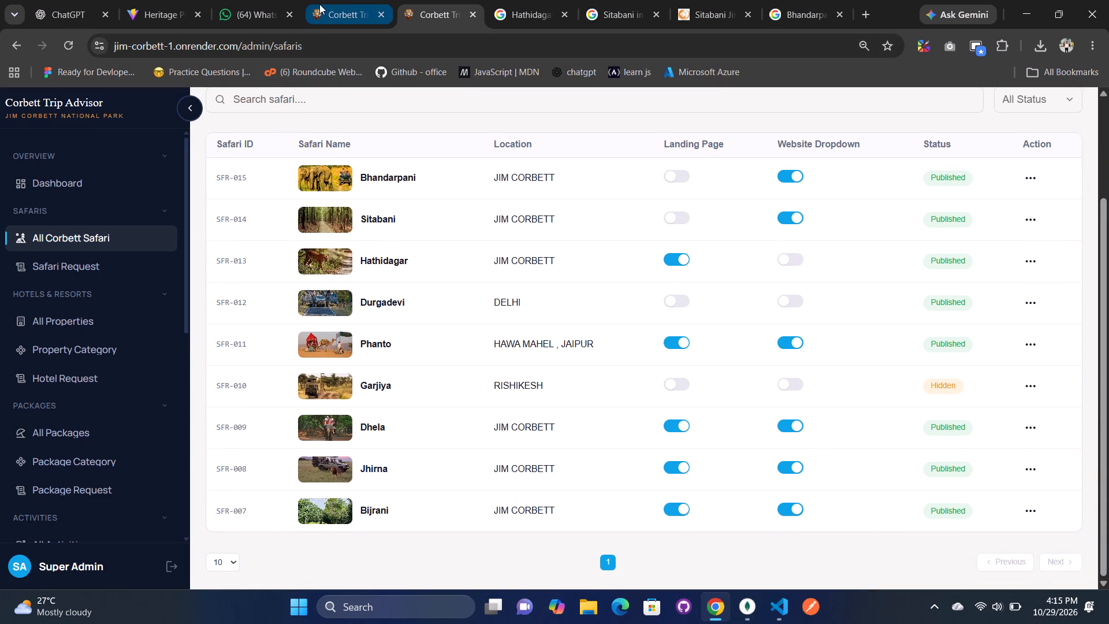
click(343, 6)
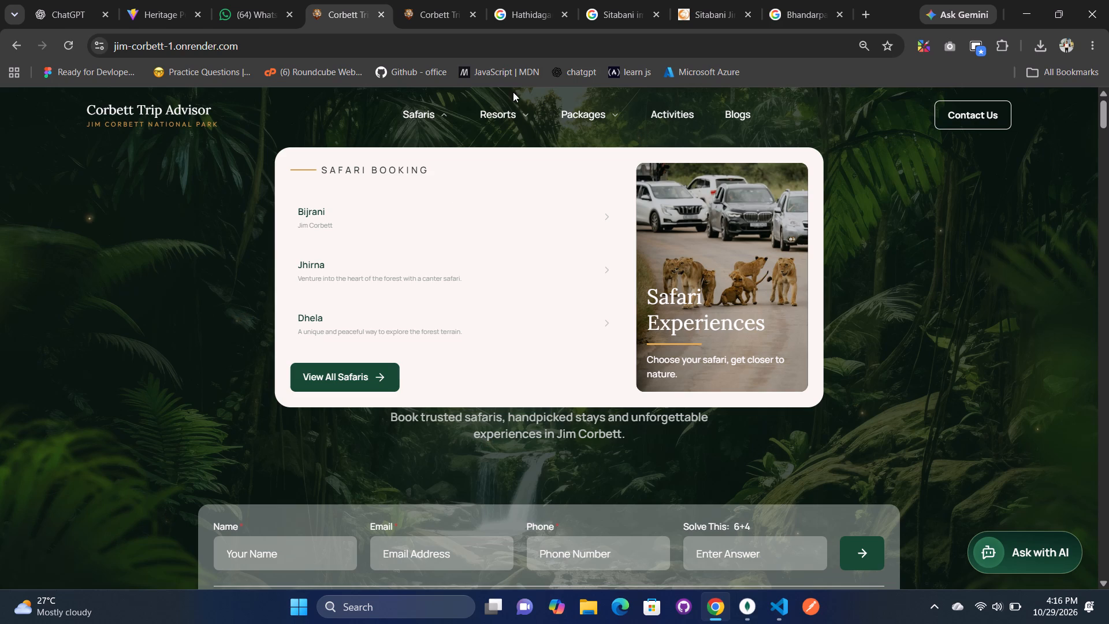
click(495, 112)
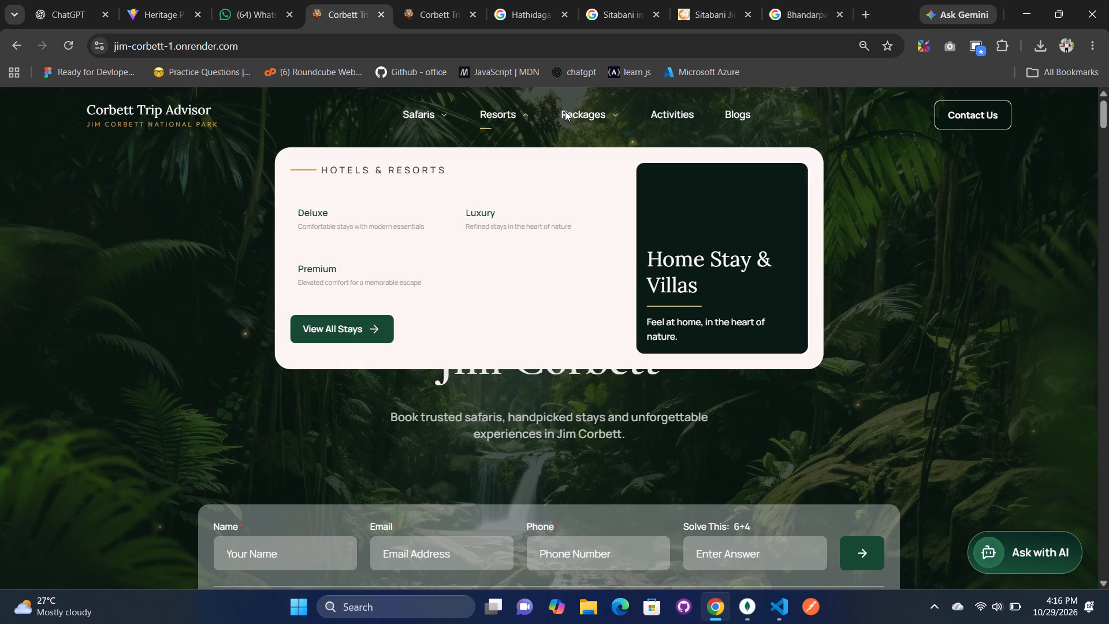
click(572, 112)
click(671, 103)
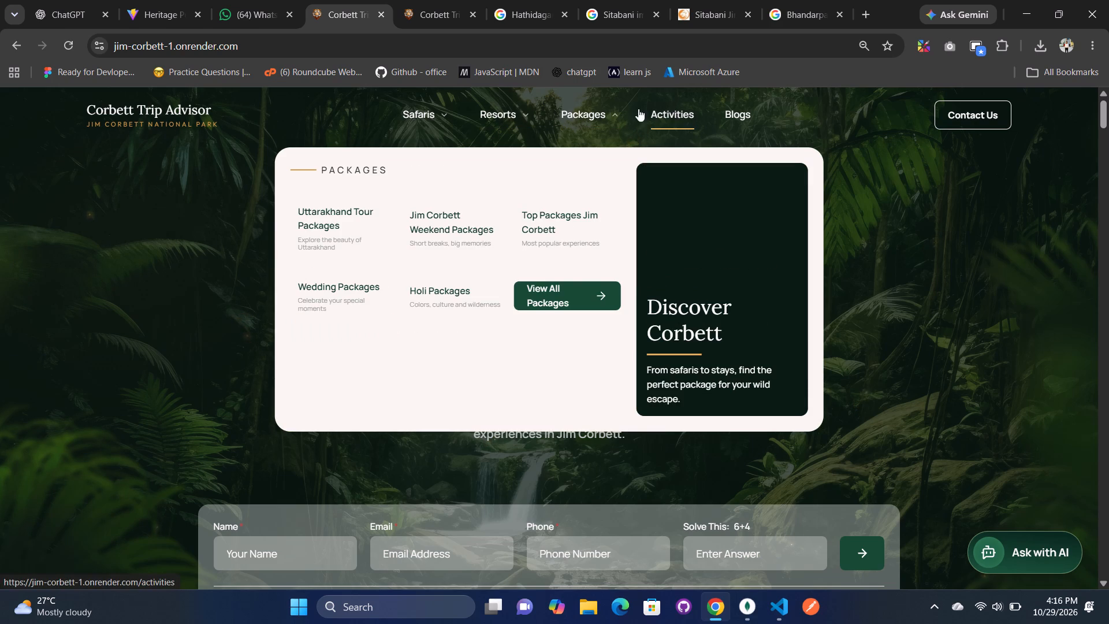
click(416, 120)
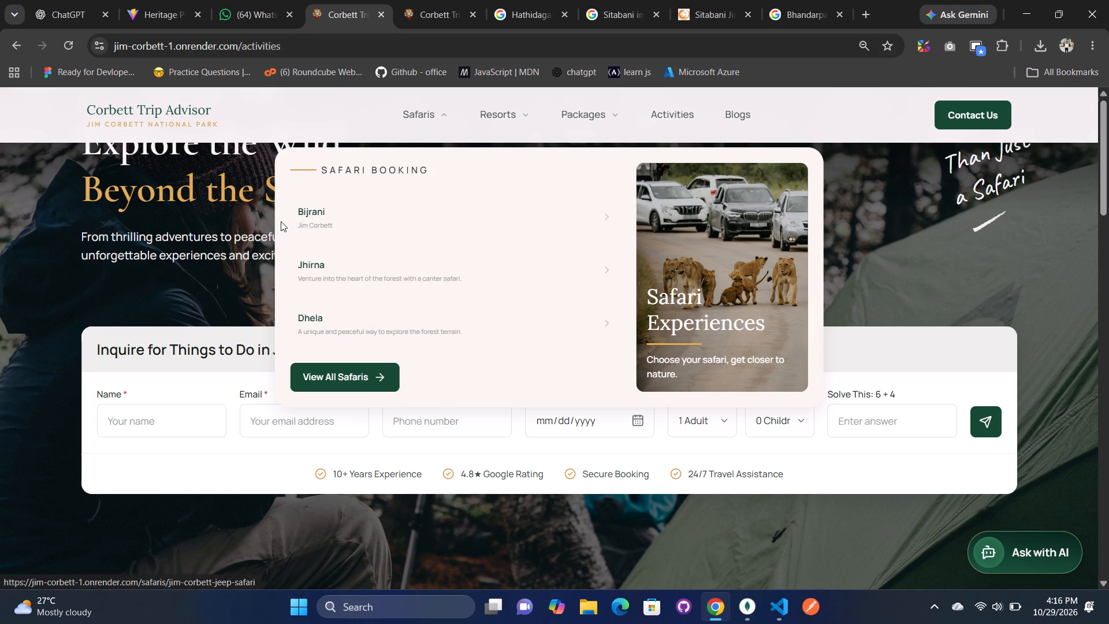
scroll(327, 248, down, 4)
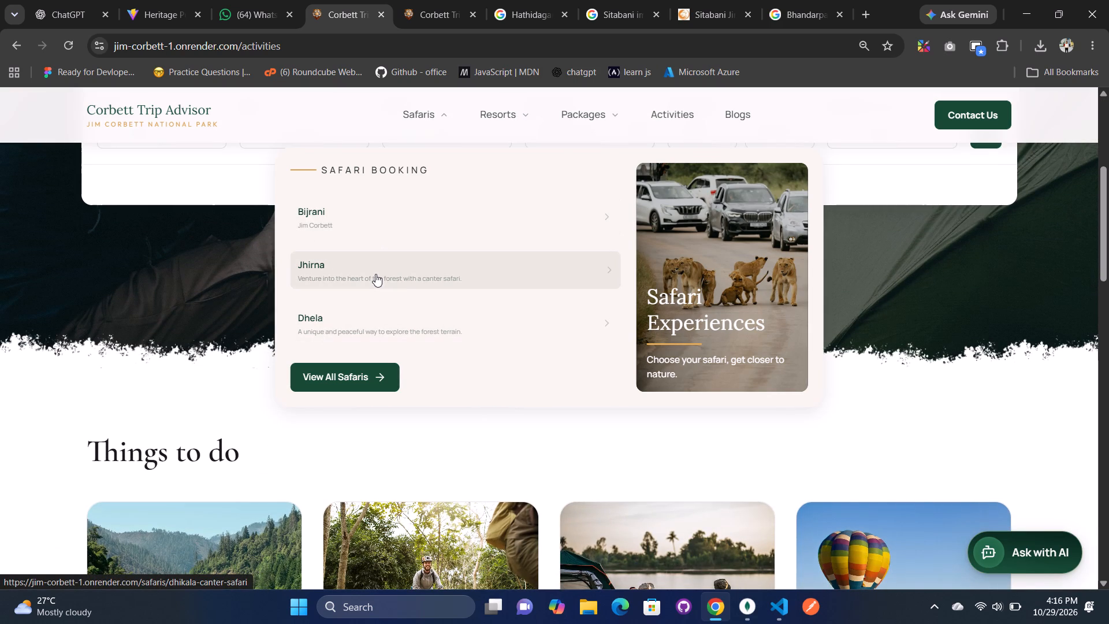
Examine the public Bijrani safari detail page with its gallery and availability form, and return to the site's home page.
click(499, 233)
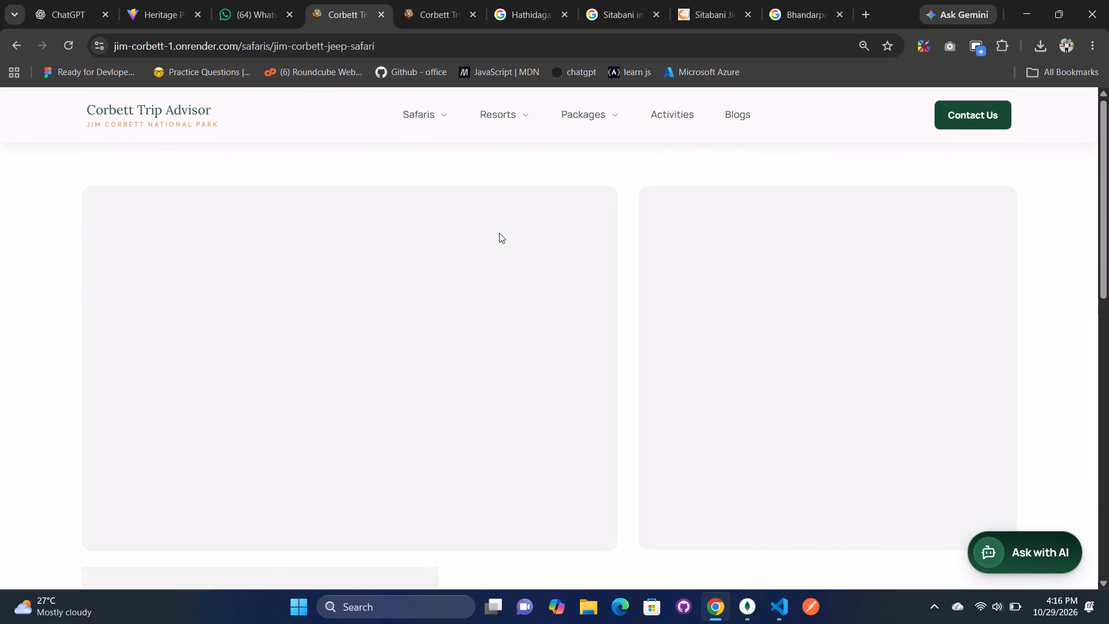
scroll(499, 233, down, 8)
scroll(499, 233, up, 10)
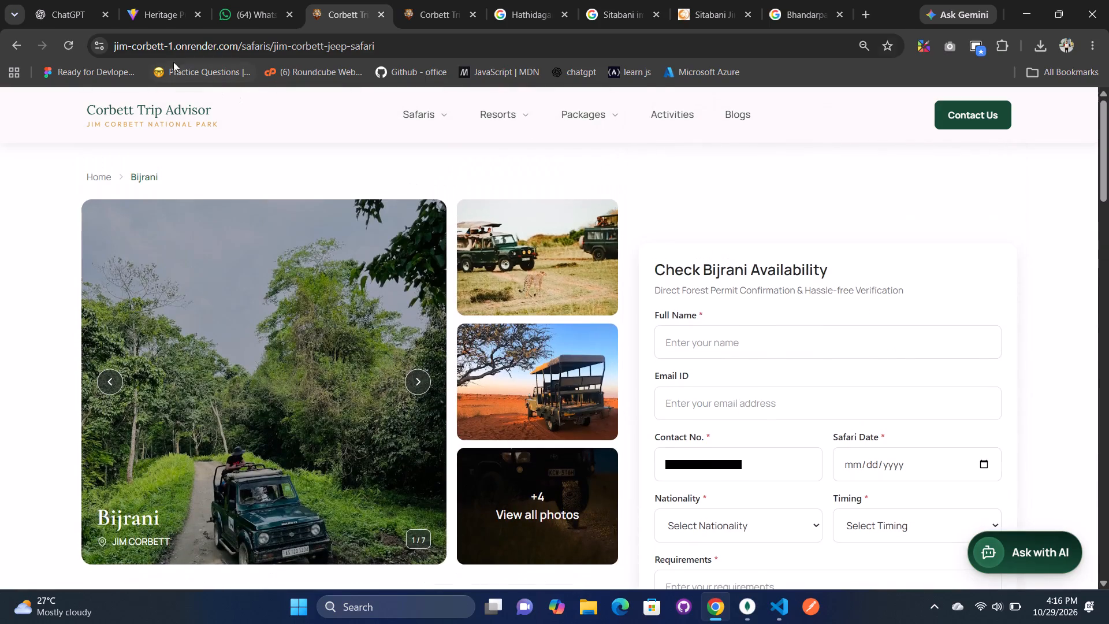
click(129, 120)
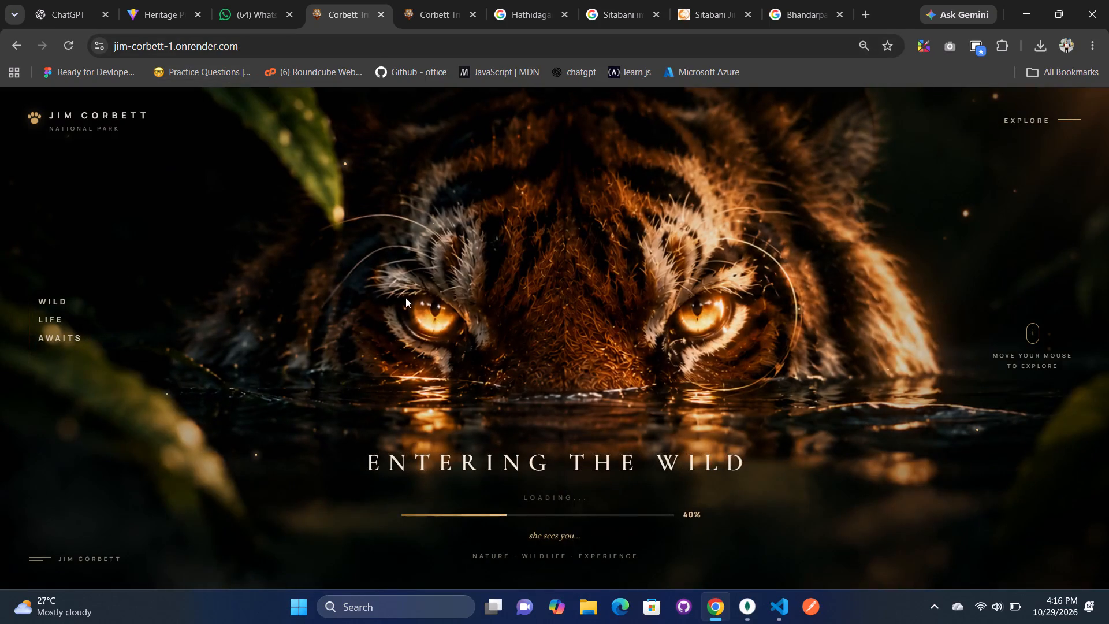
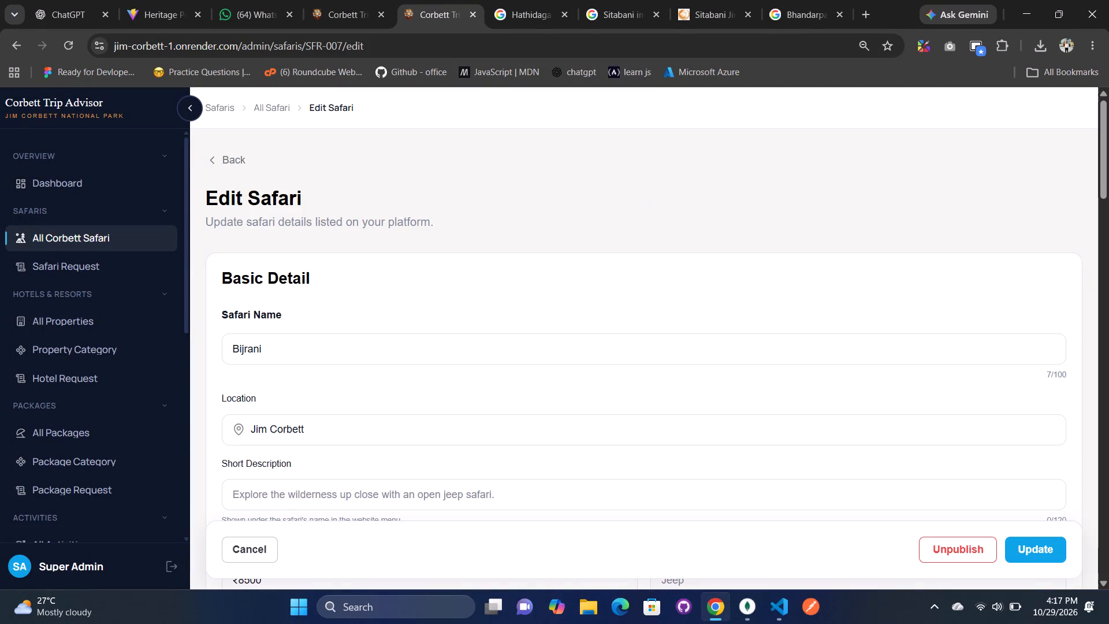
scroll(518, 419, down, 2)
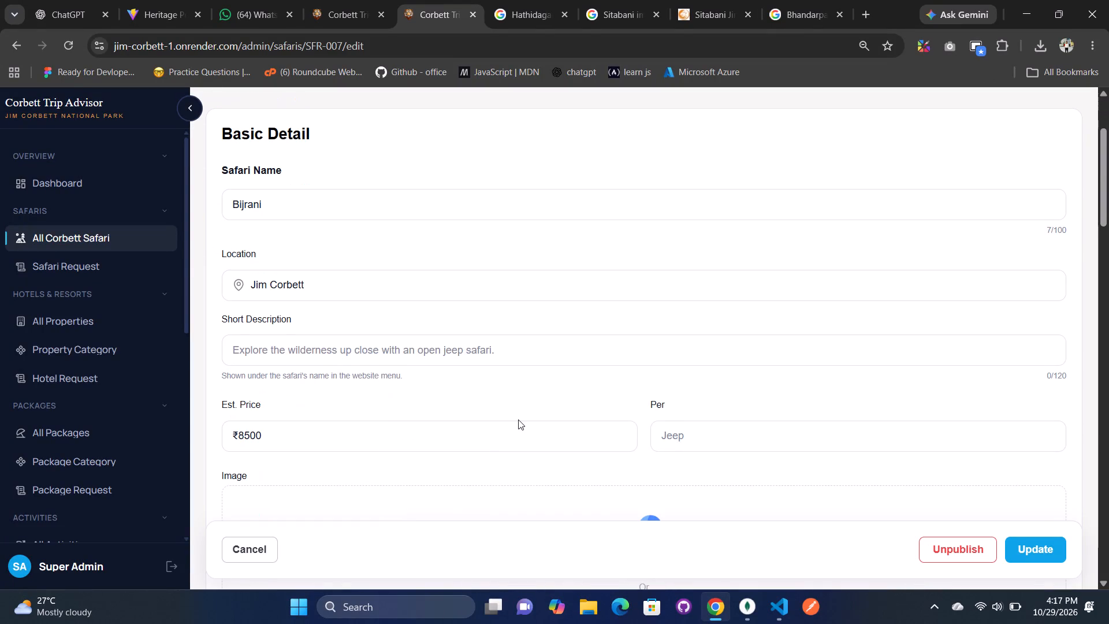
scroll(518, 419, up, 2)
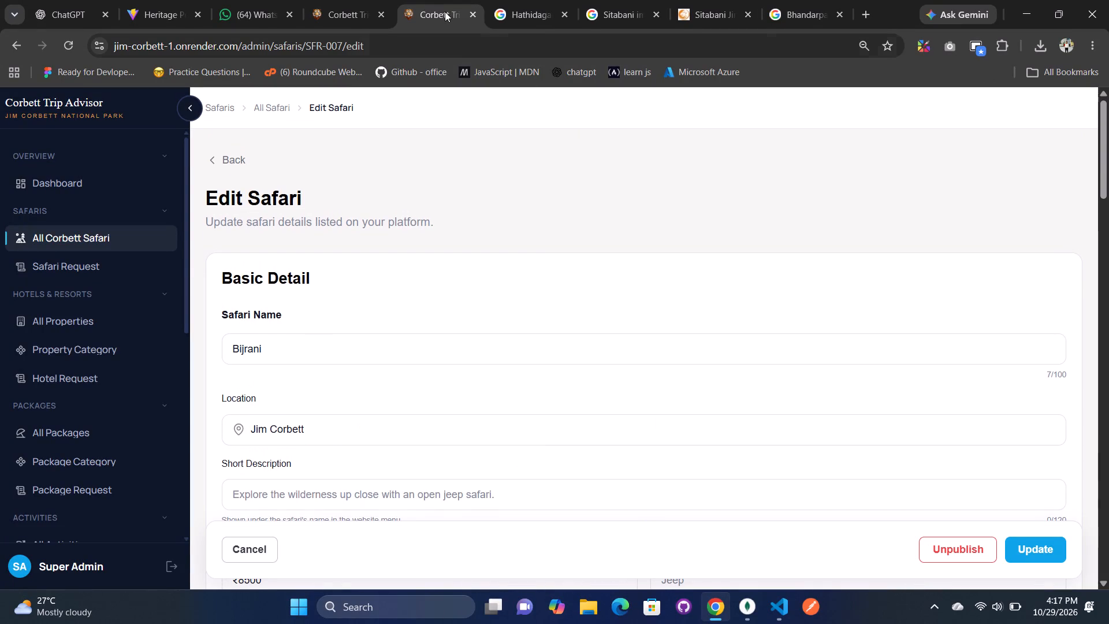
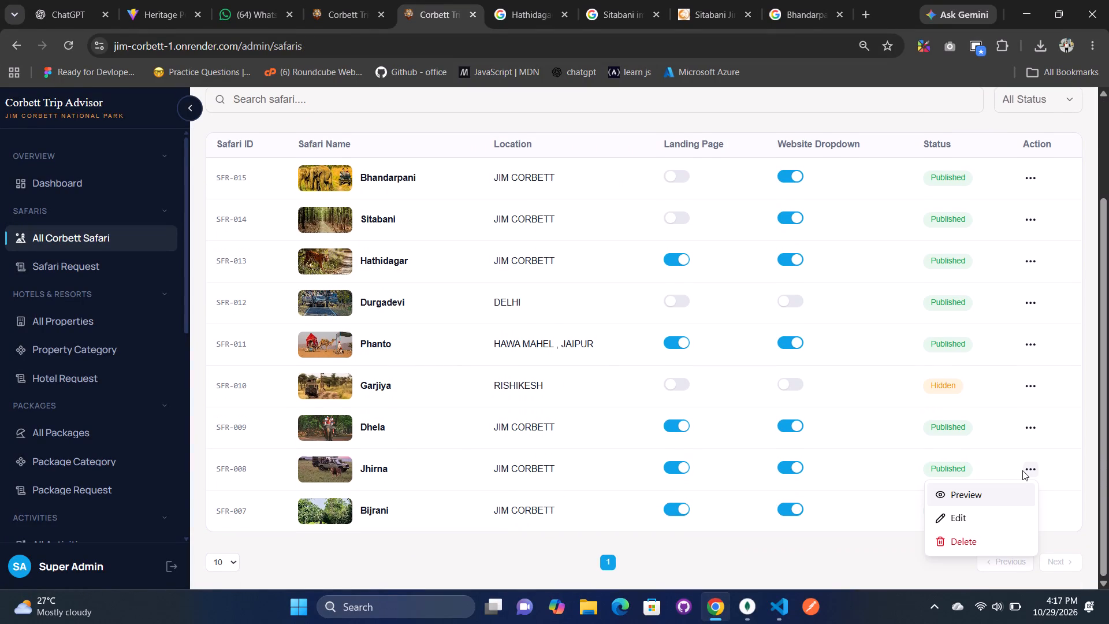
Open the Jhirna safari for editing from the admin safari list.
click(963, 522)
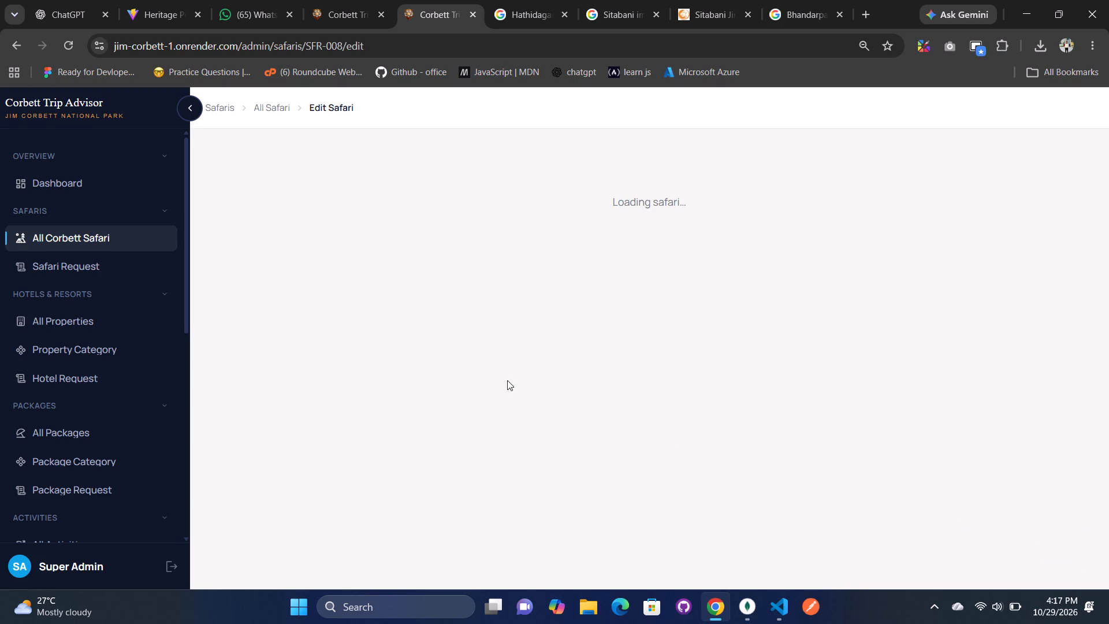
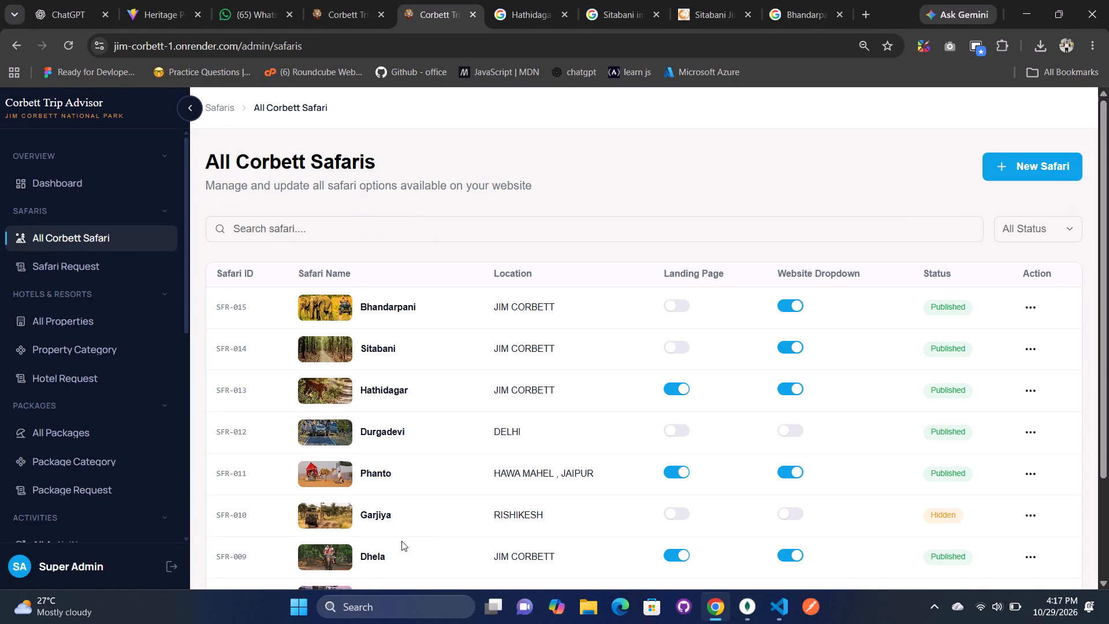
Open the Dhela safari (SFR-009) for editing from the All Corbett Safaris list.
scroll(1026, 524, down, 1)
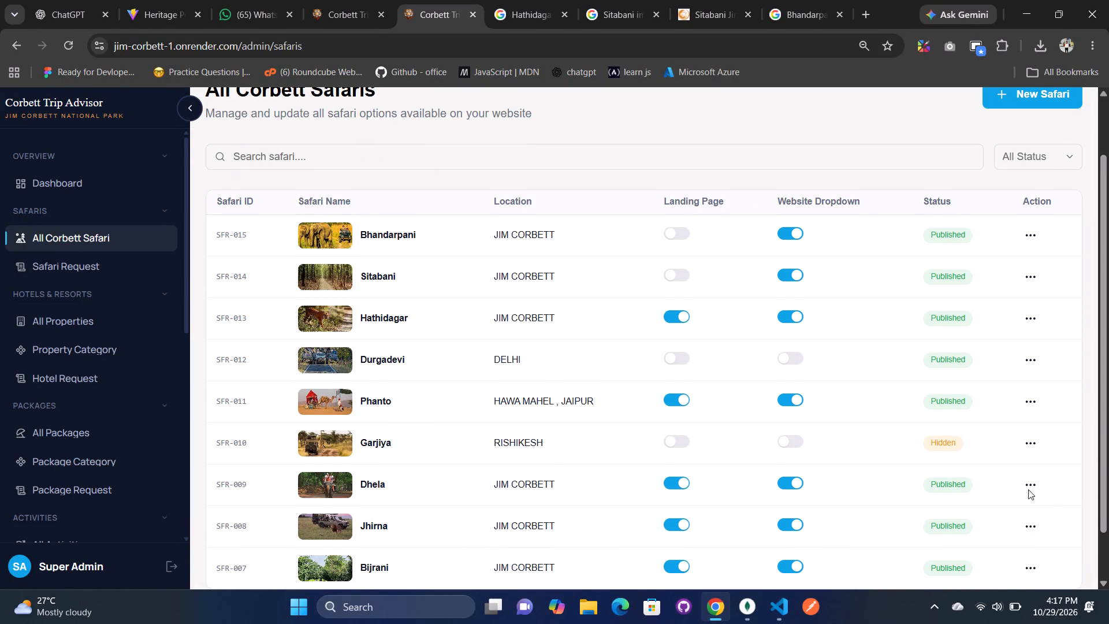
click(1037, 488)
click(953, 528)
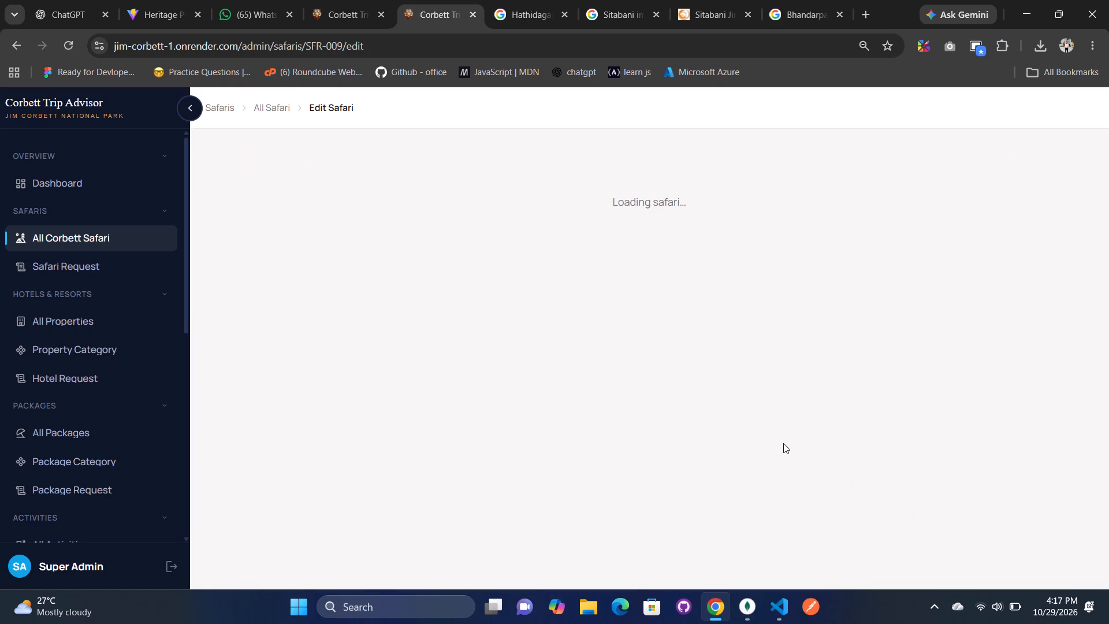
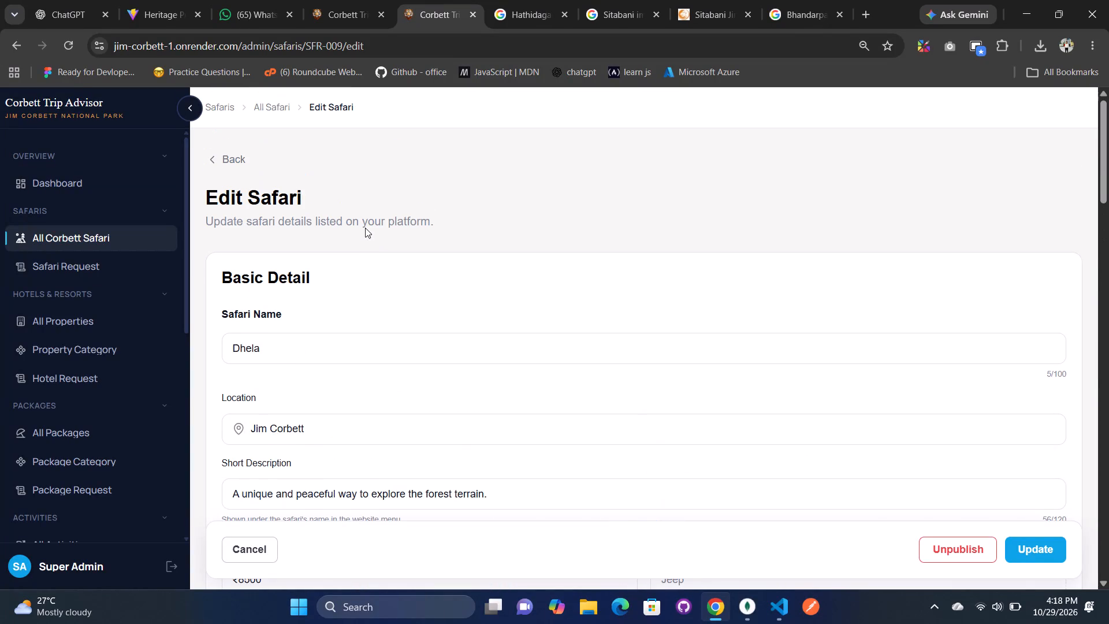
Open the Garjiya safari for editing and replace its short description with "Venture into the heart of the forest with a canter safari.".
click(236, 153)
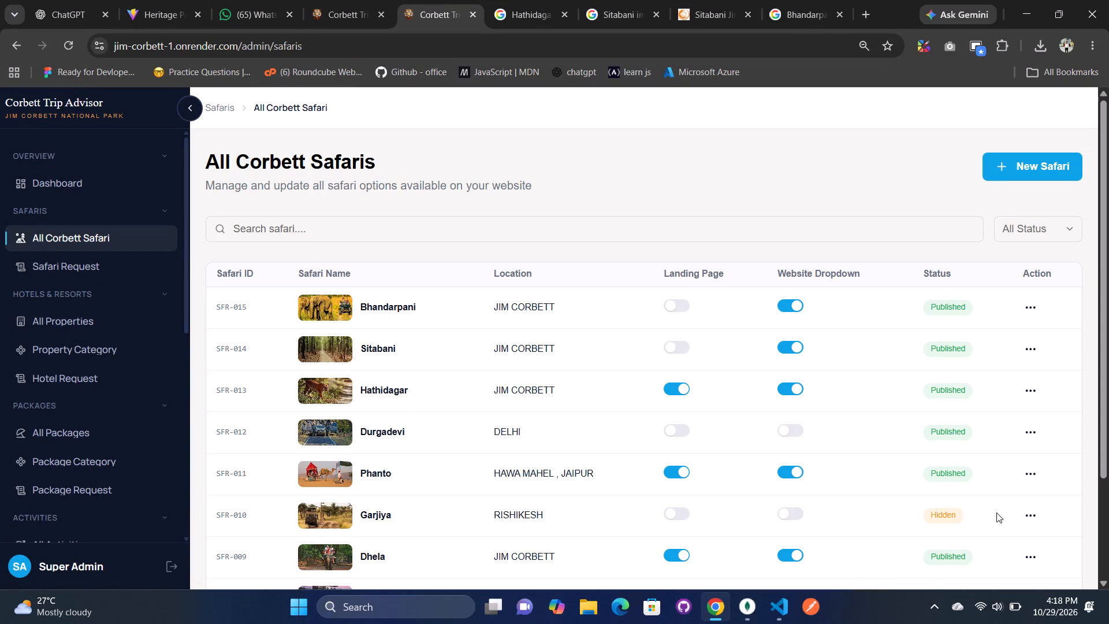
click(1022, 510)
click(1027, 515)
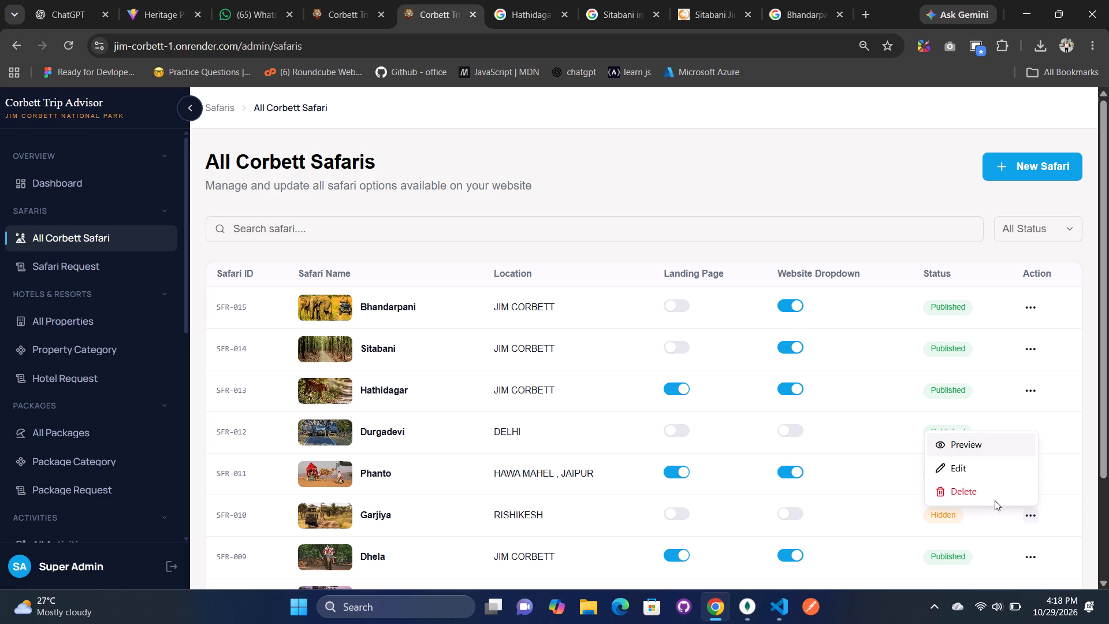
click(938, 465)
scroll(374, 428, down, 2)
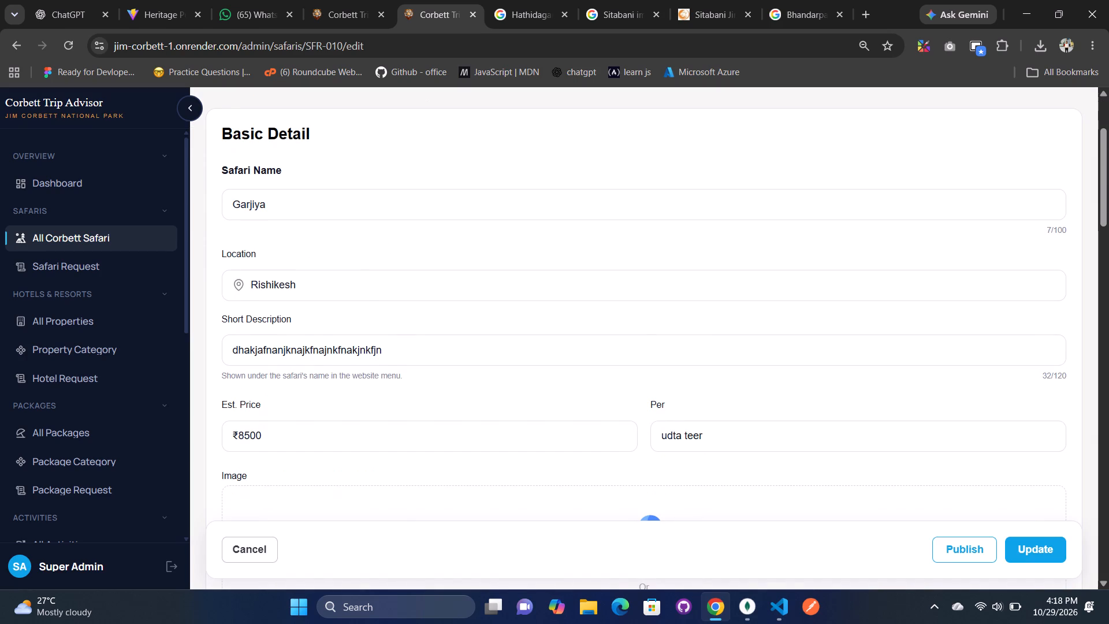
drag(411, 349, 263, 350)
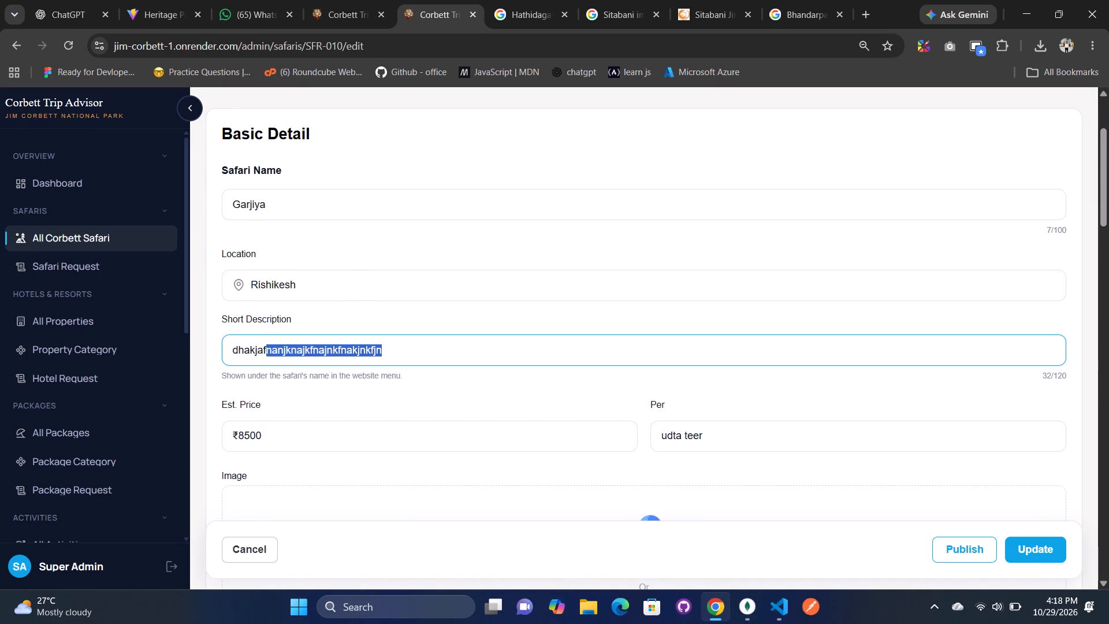
drag(263, 350, 219, 350)
key(BackSpace)
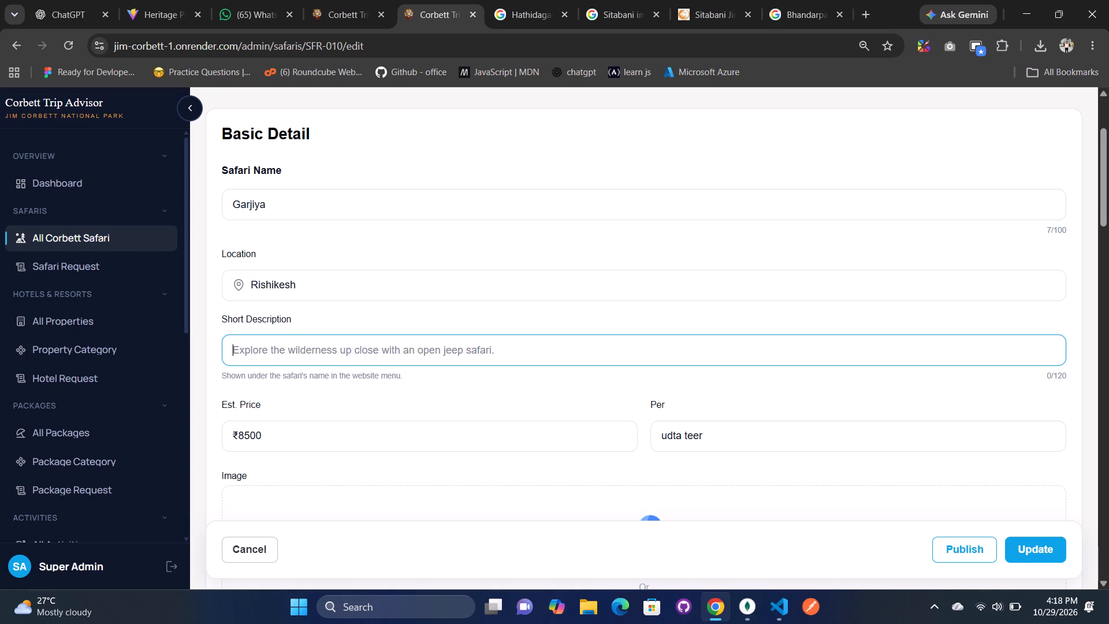
click(271, 341)
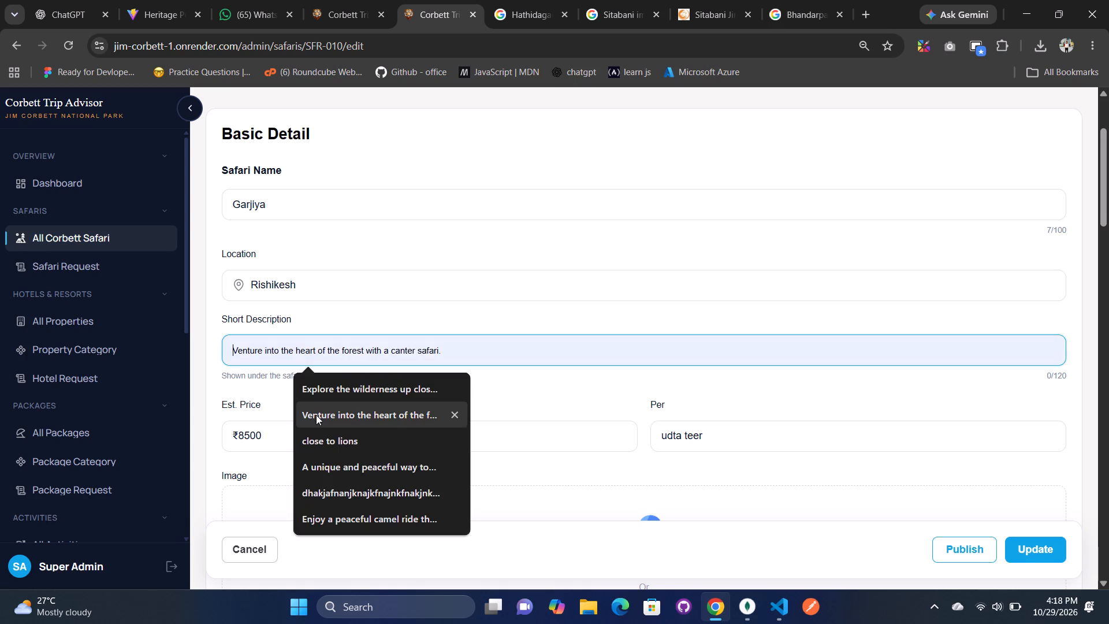
click(316, 415)
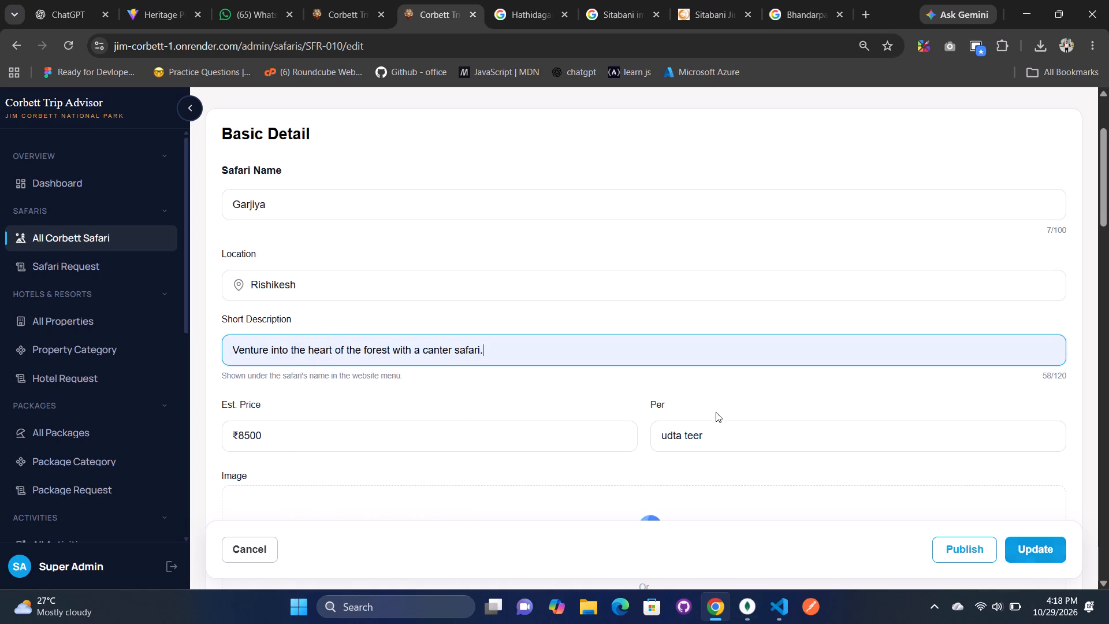
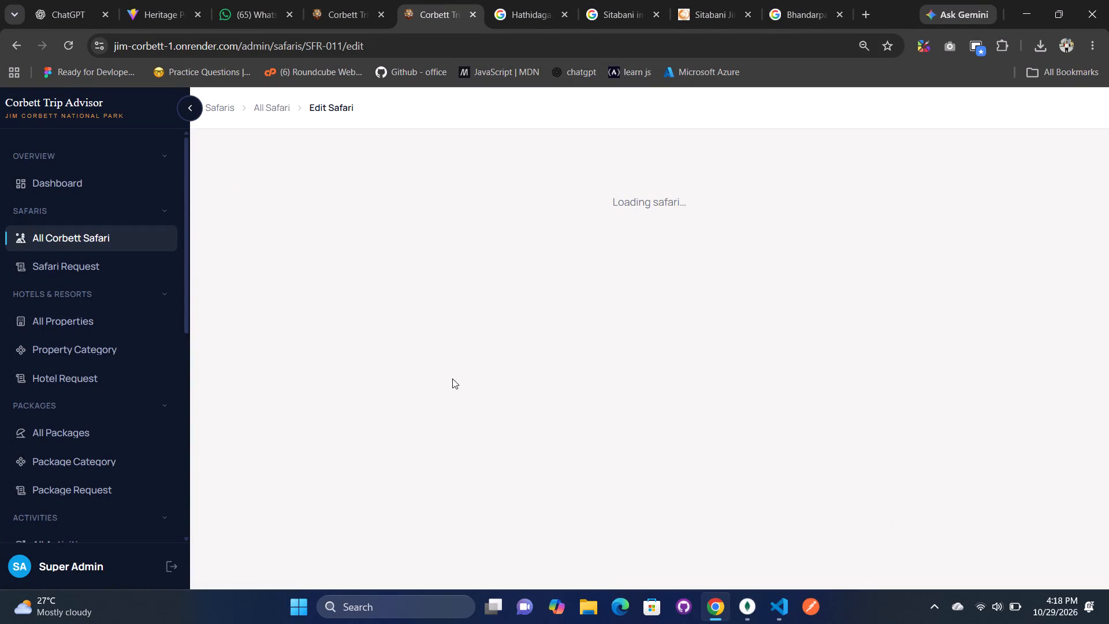
Examine the Phanto safari's name, location, short description and price fields in its edit form.
scroll(468, 460, down, 3)
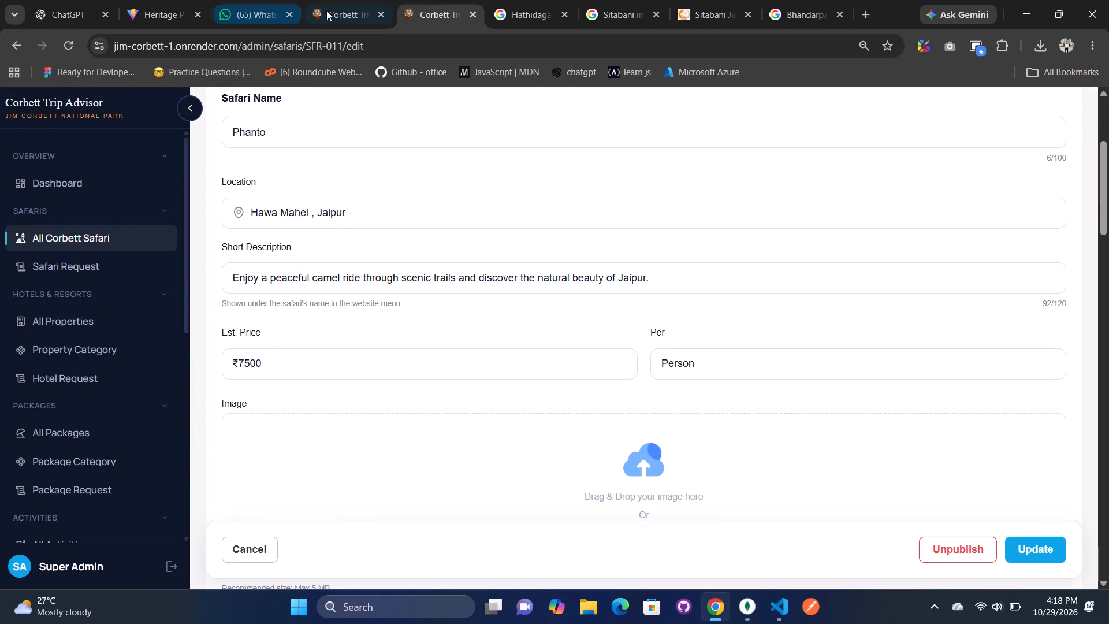
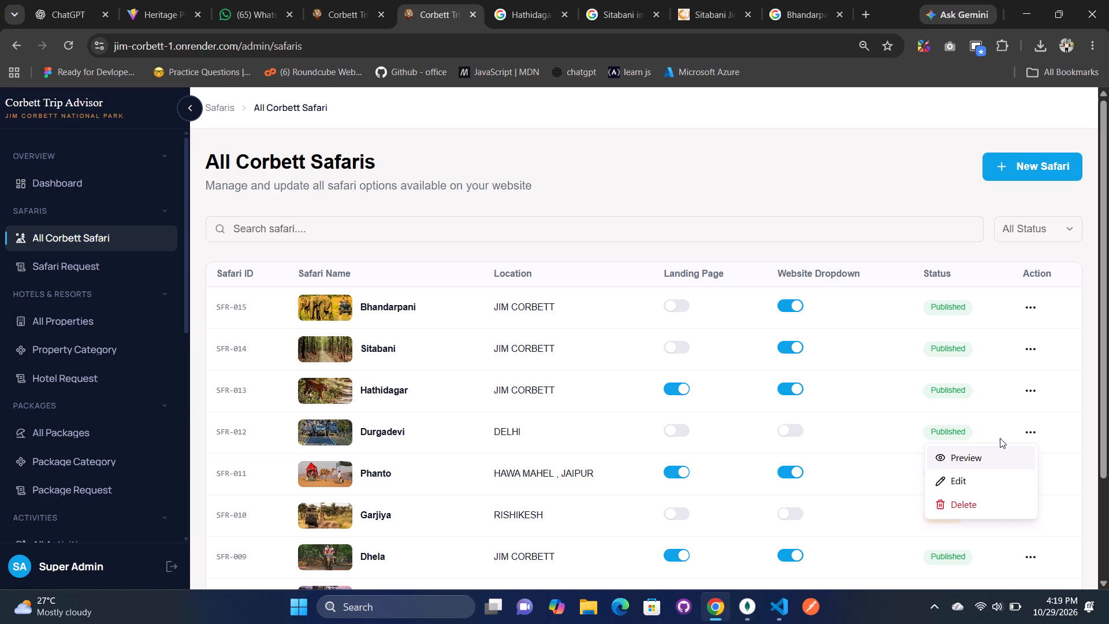
Open the Durgadevi safari for editing from the admin safari list and look over its details.
click(1036, 431)
click(1036, 431)
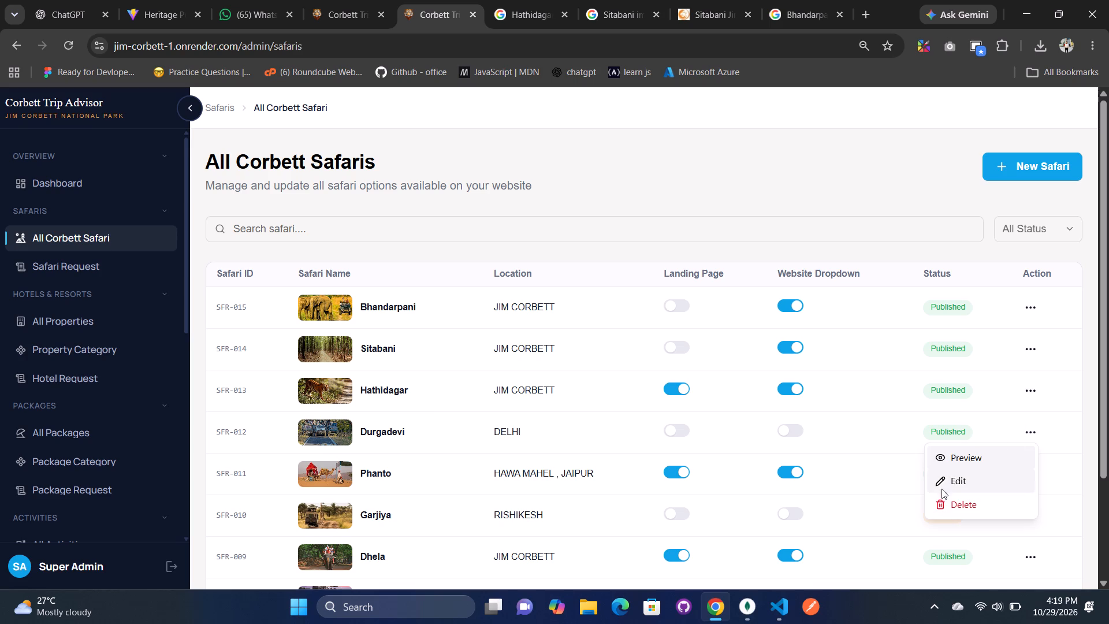
click(942, 482)
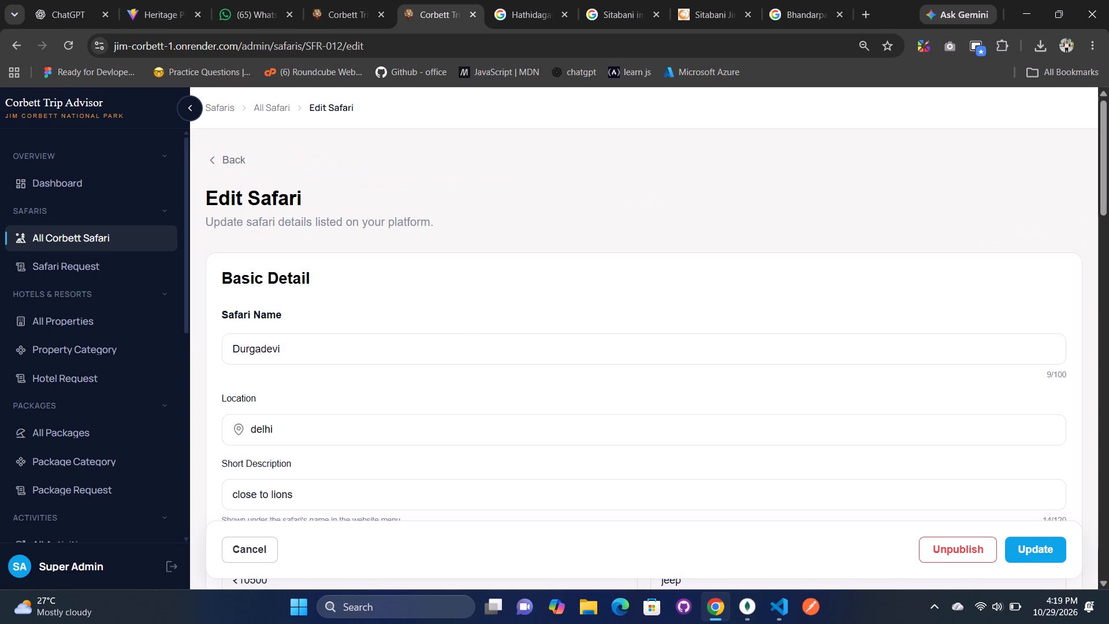
scroll(437, 359, down, 4)
scroll(437, 359, up, 4)
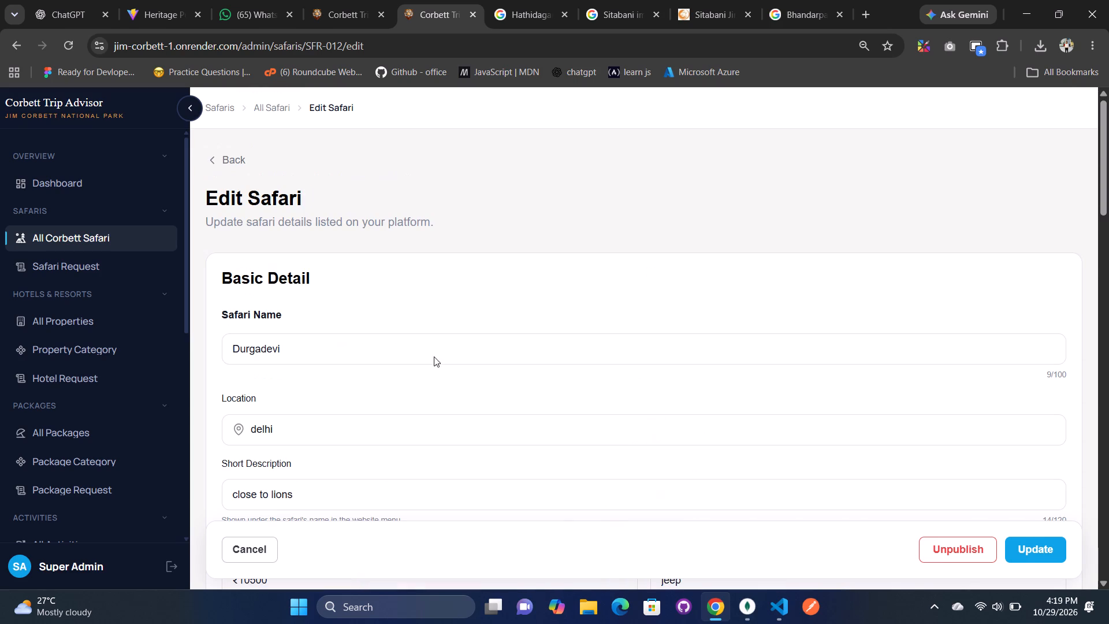
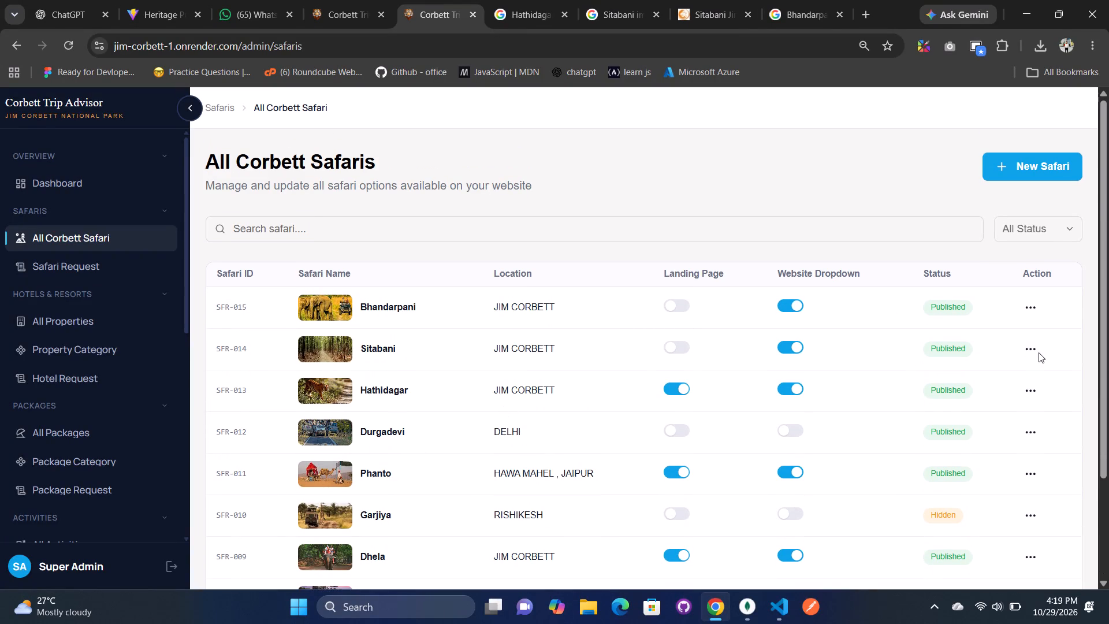
Check the basic details of the Sitabani and Bhandarpani safaris in their edit forms, returning to the safari list and reloading it.
click(1030, 343)
click(961, 393)
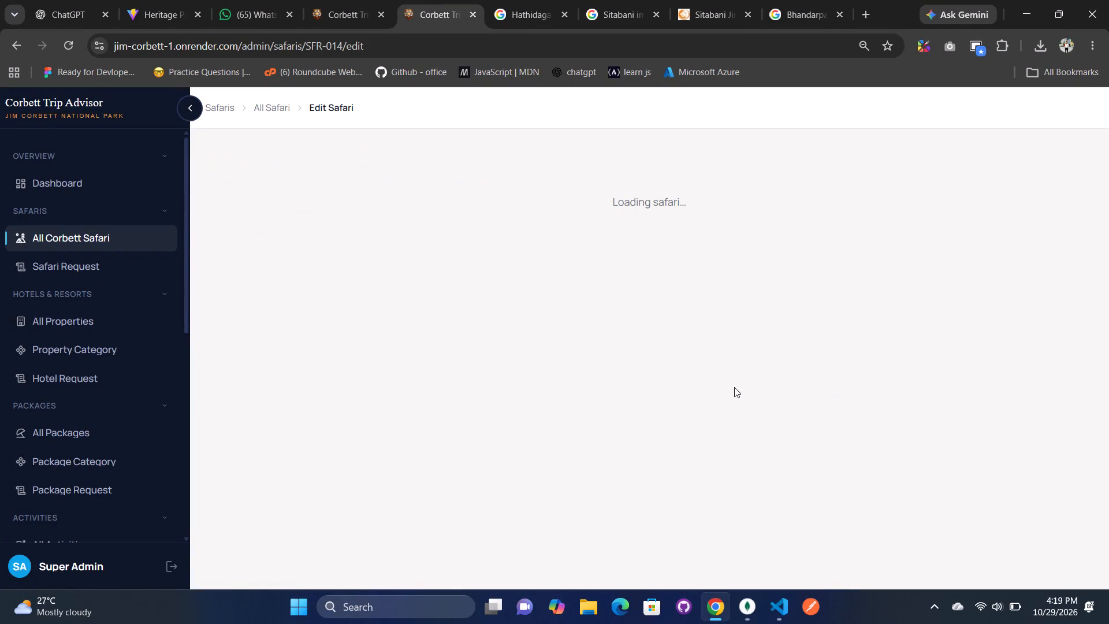
scroll(535, 429, down, 2)
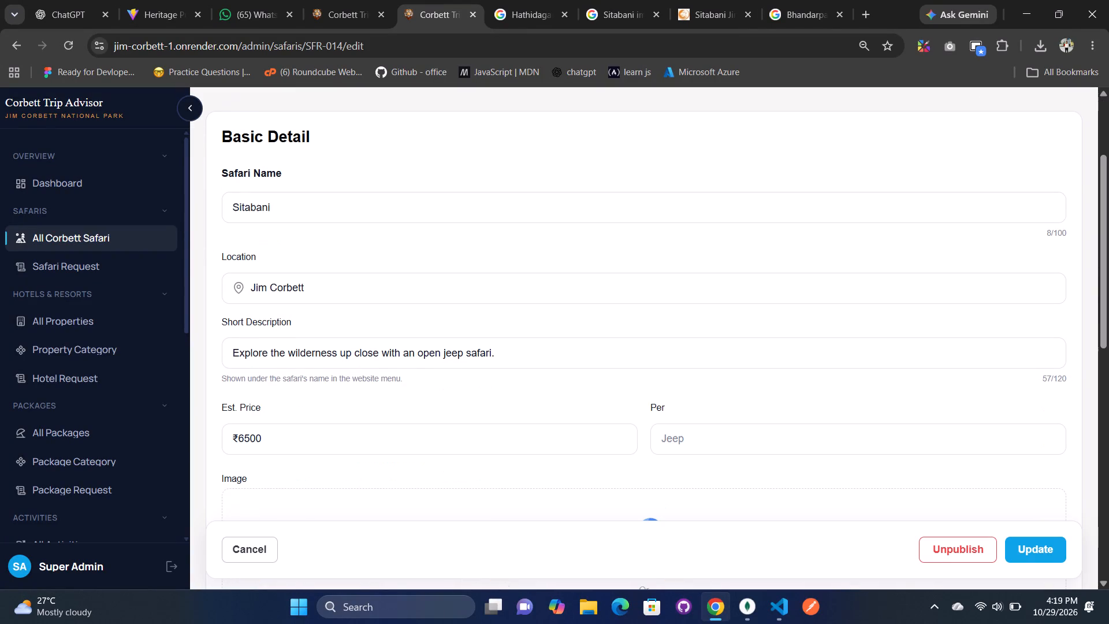
scroll(535, 429, up, 3)
click(230, 158)
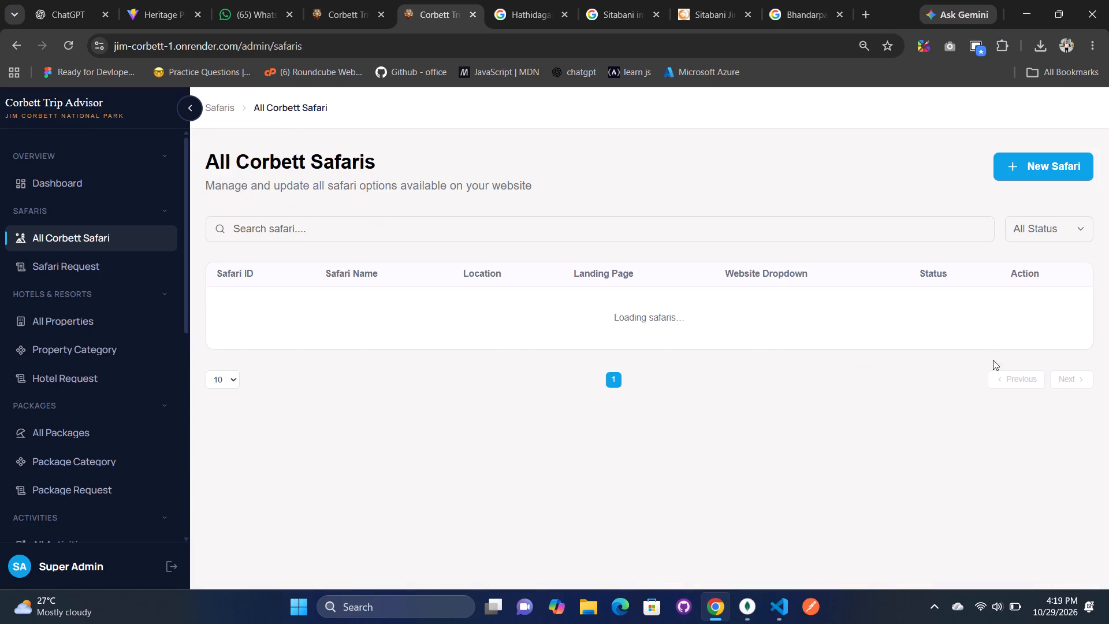
click(1036, 307)
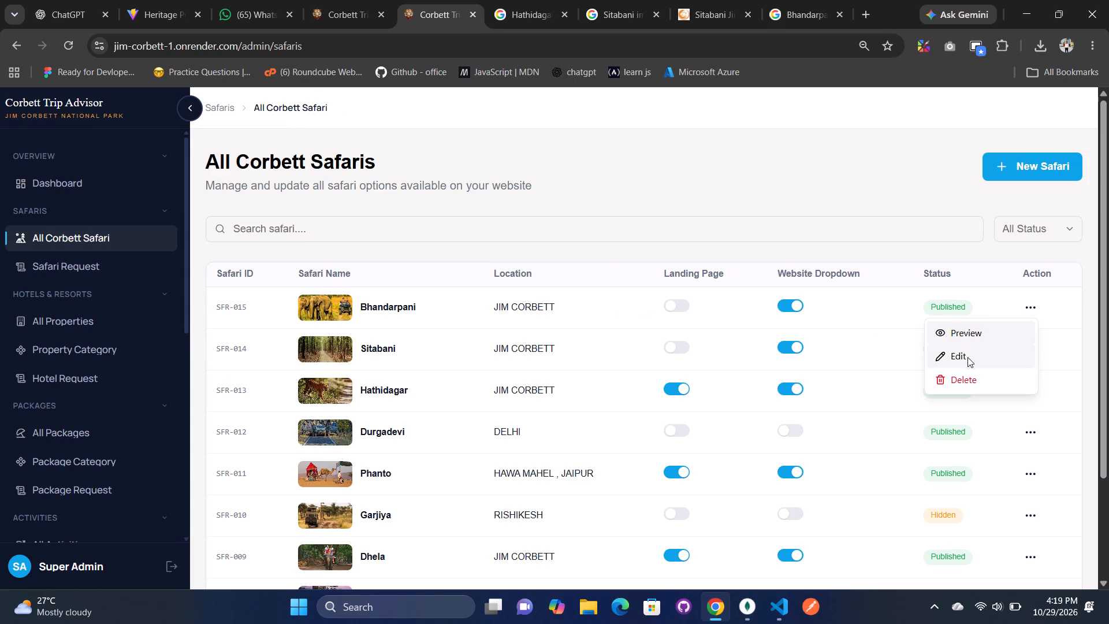
click(967, 357)
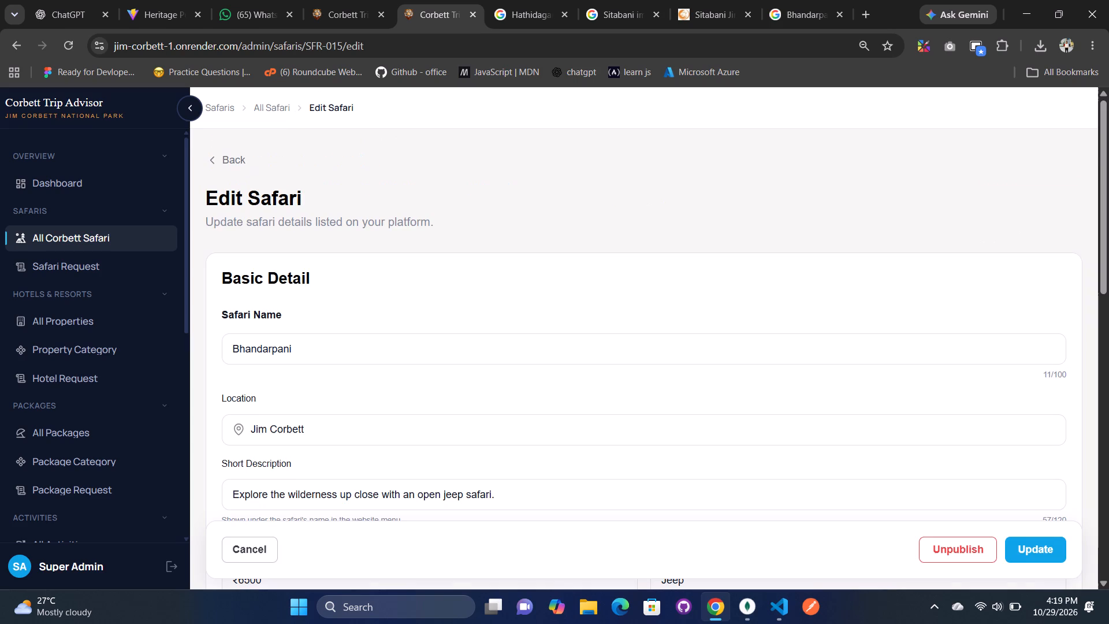
scroll(489, 343, down, 2)
scroll(489, 343, up, 5)
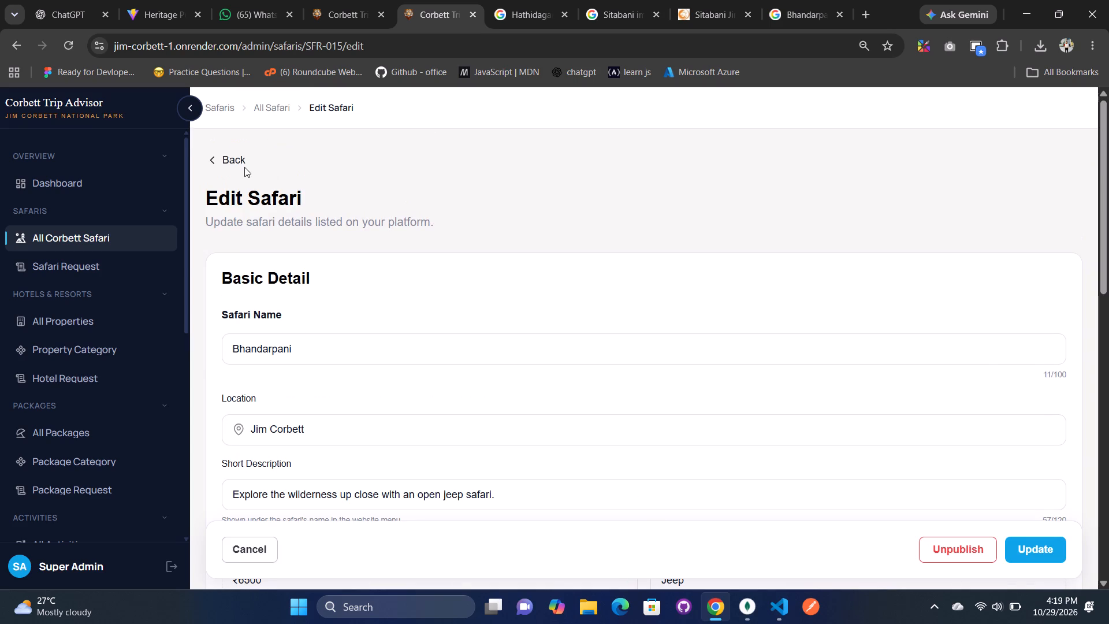
click(244, 167)
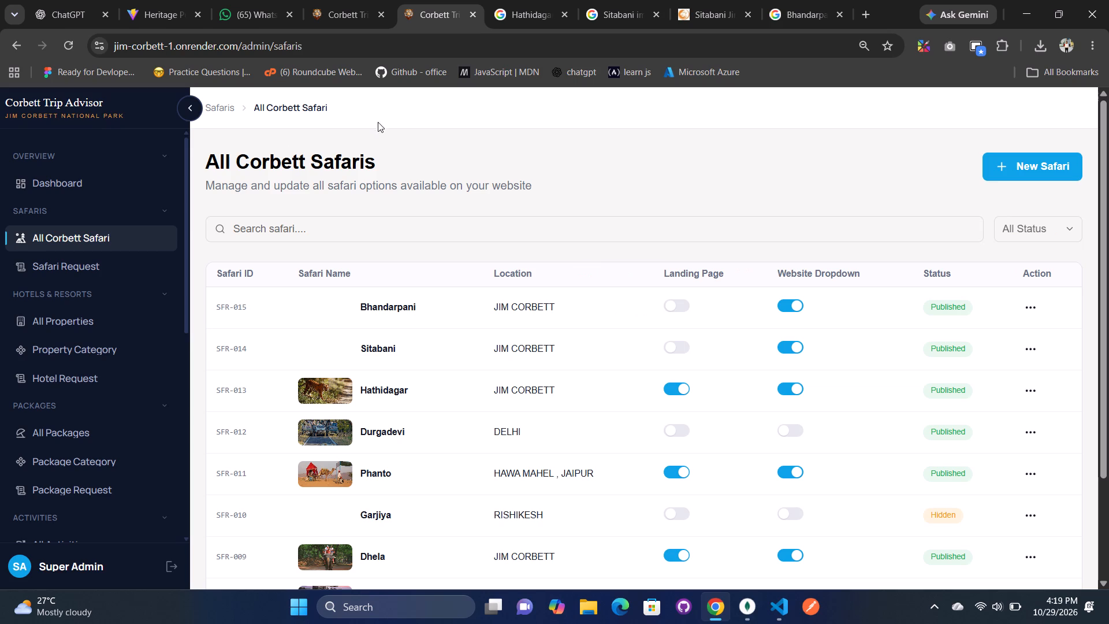
click(61, 50)
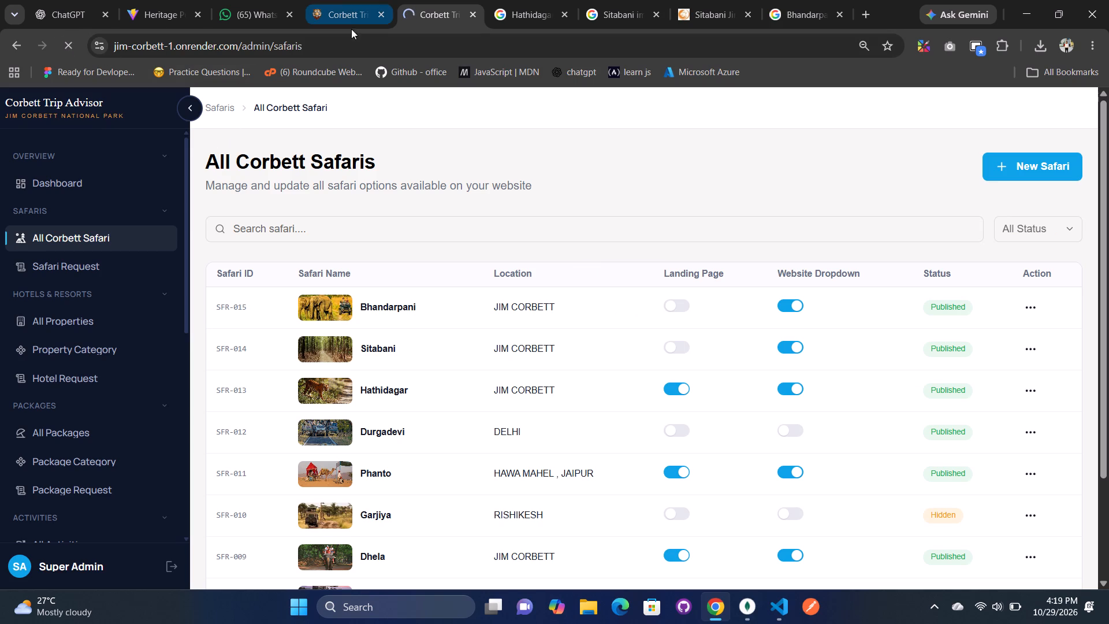
Switch to the public home page and examine the safari cards in the Find Your Perfect Safari section.
click(347, 17)
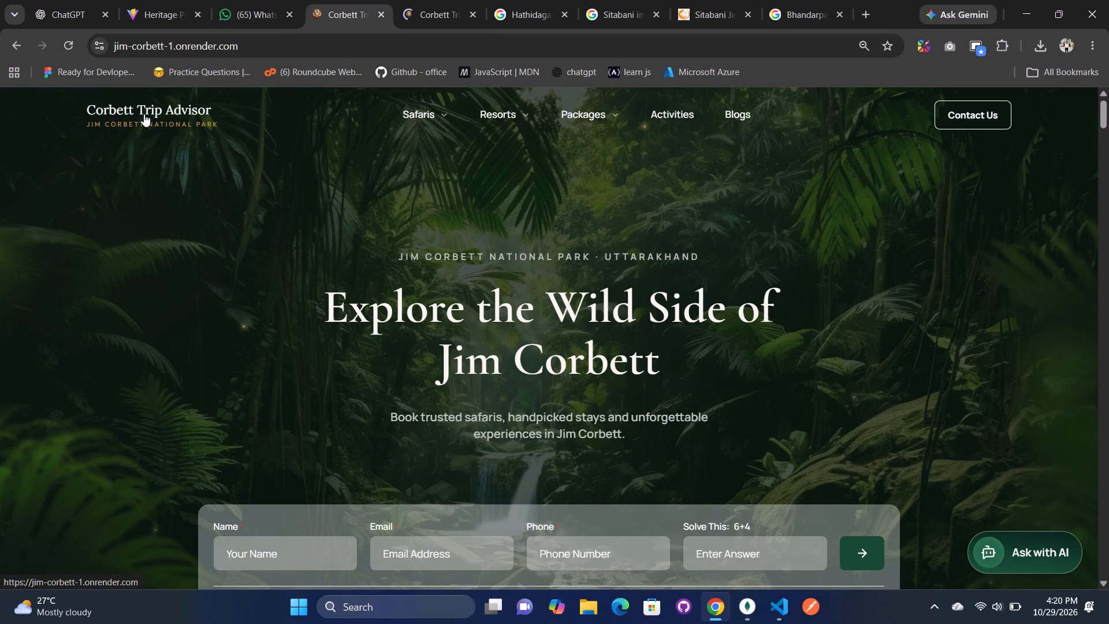
scroll(423, 370, down, 2)
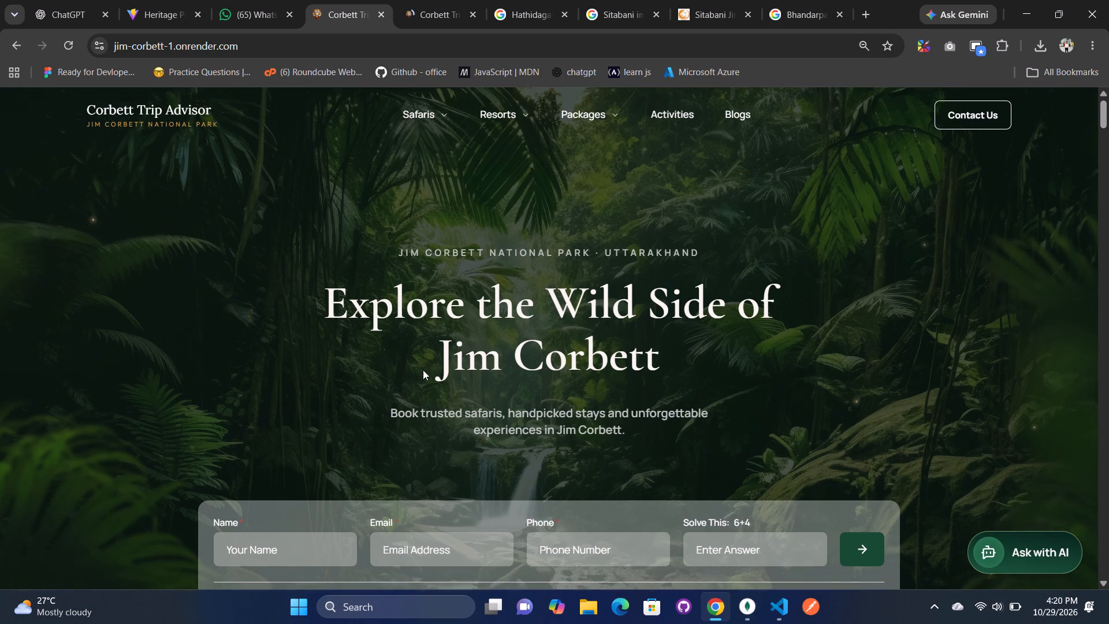
scroll(423, 370, down, 16)
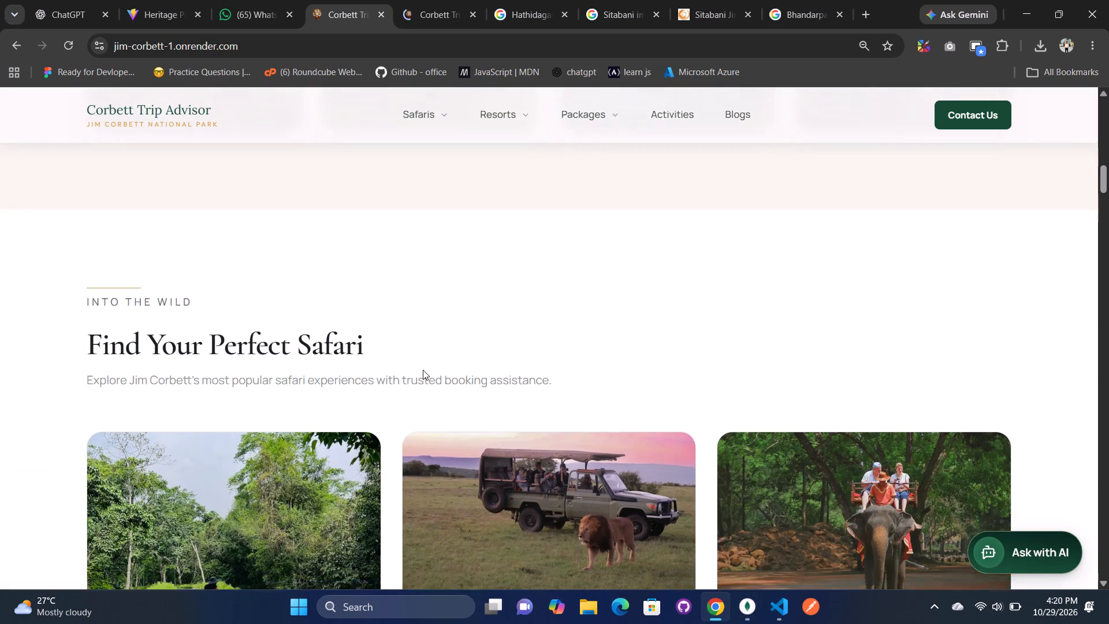
scroll(423, 370, down, 5)
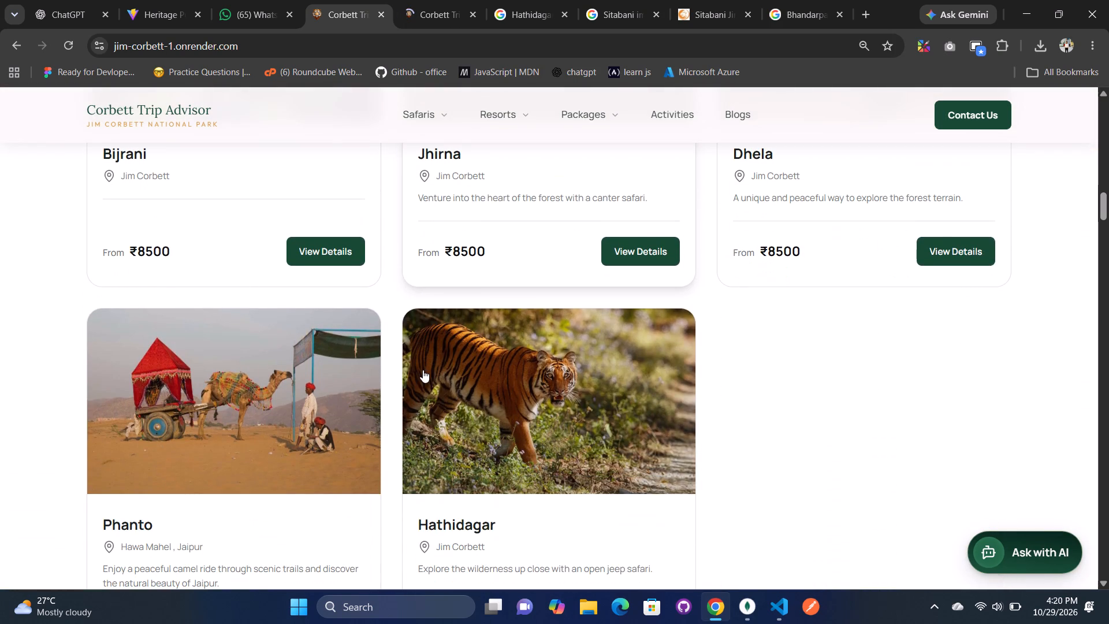
scroll(423, 370, down, 3)
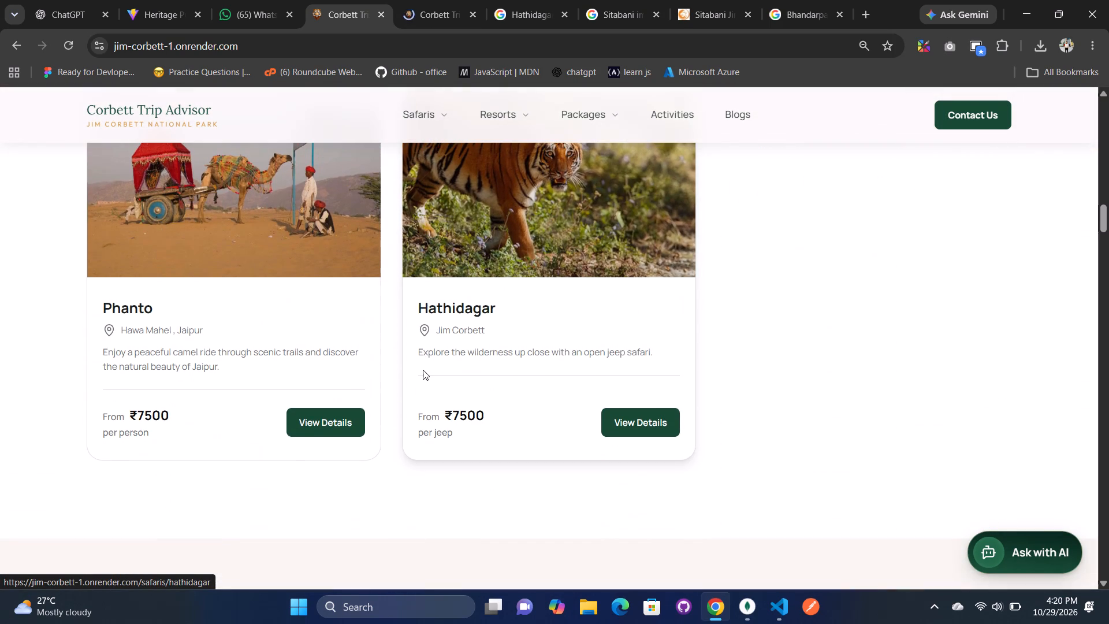
scroll(423, 370, up, 2)
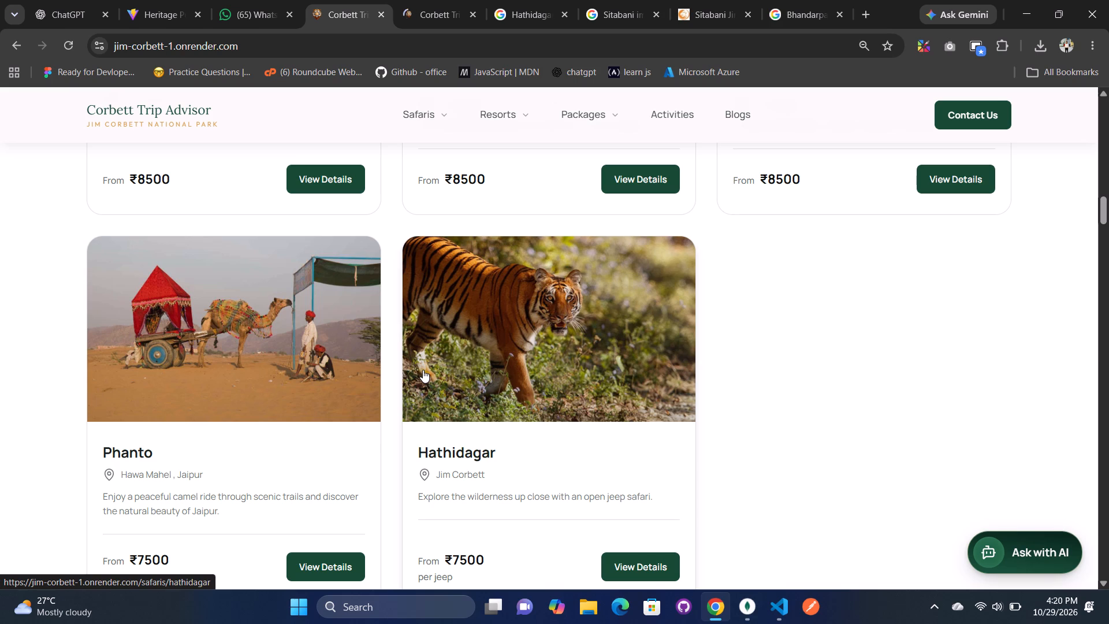
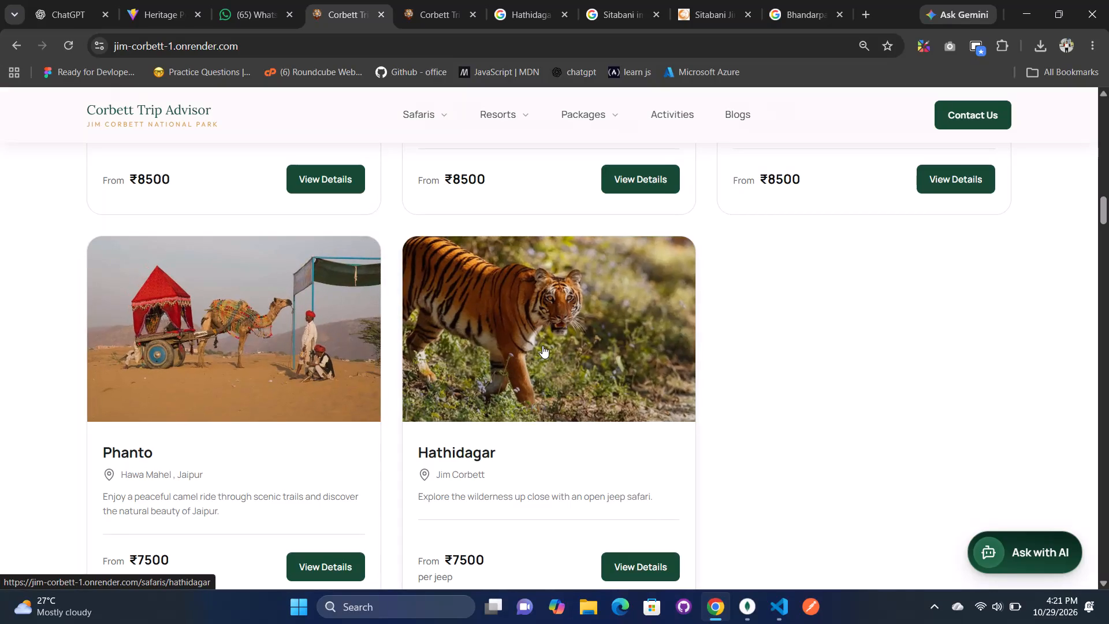
Return to the admin safari list and enable landing page display for the Bhandarpani safari.
scroll(542, 346, up, 3)
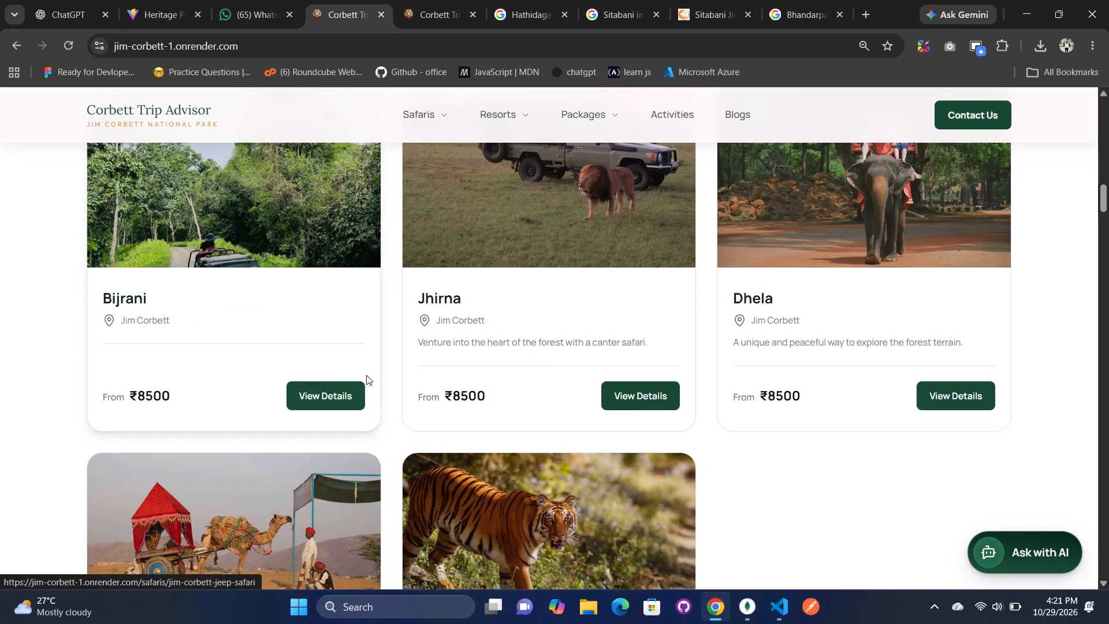
scroll(366, 375, up, 1)
click(404, 24)
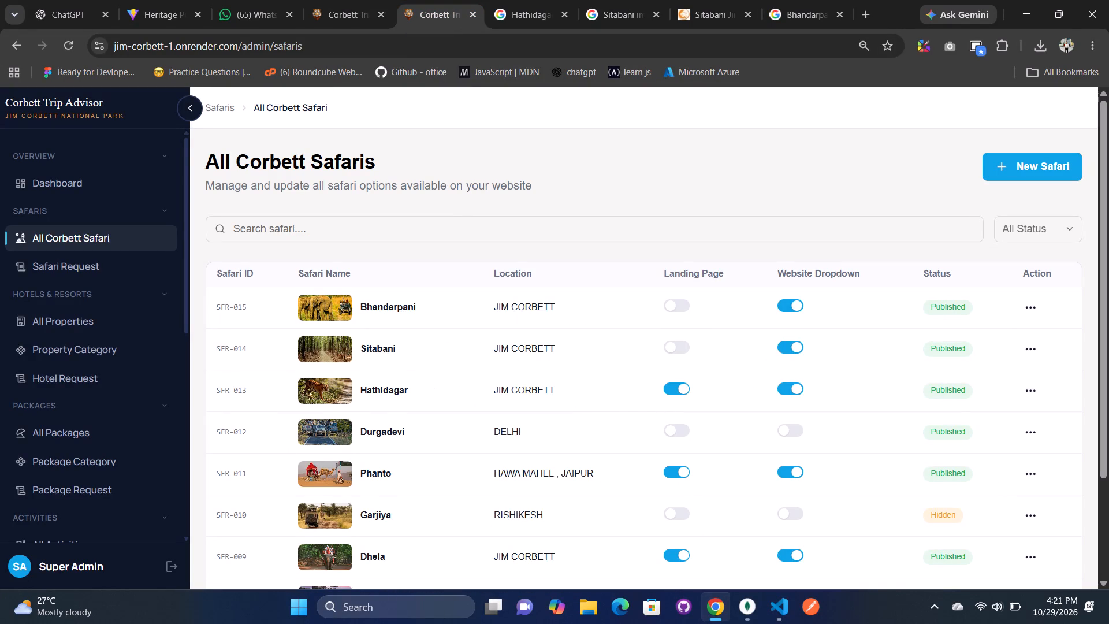
click(679, 306)
scroll(816, 324, down, 4)
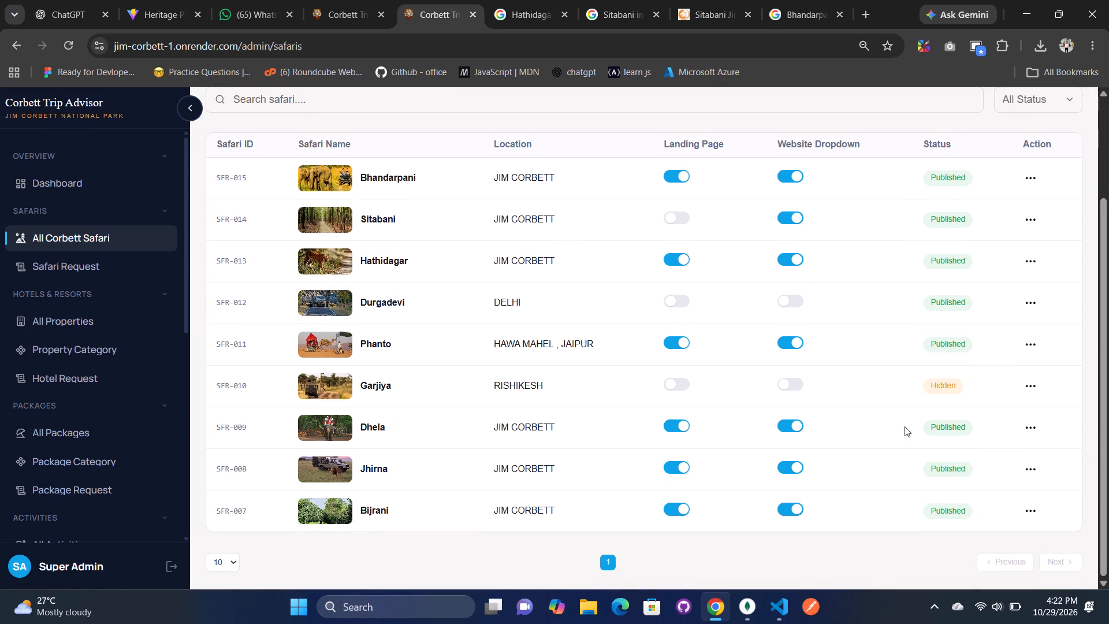
scroll(739, 387, up, 4)
Reload the public home page and examine the safari cards in the Find Your Perfect Safari section.
click(332, 8)
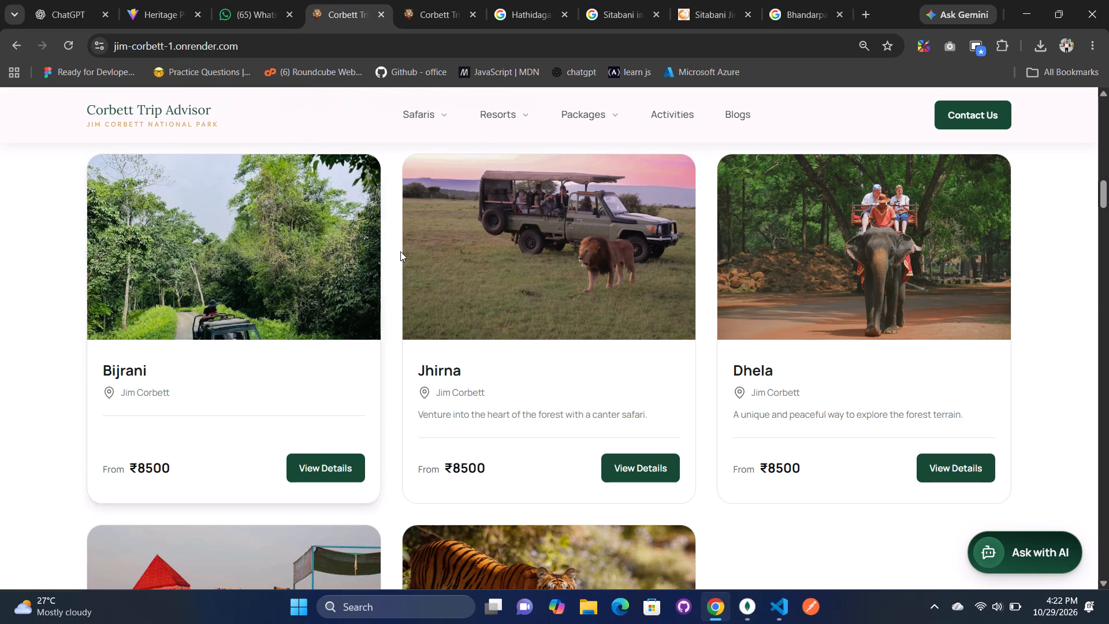
scroll(521, 275, down, 3)
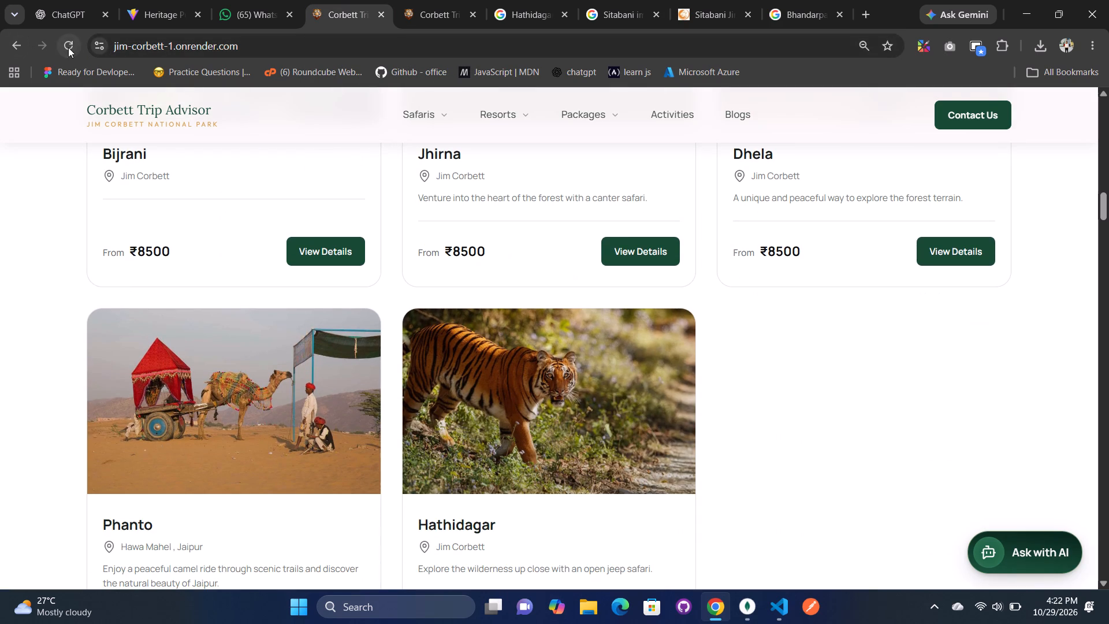
click(68, 47)
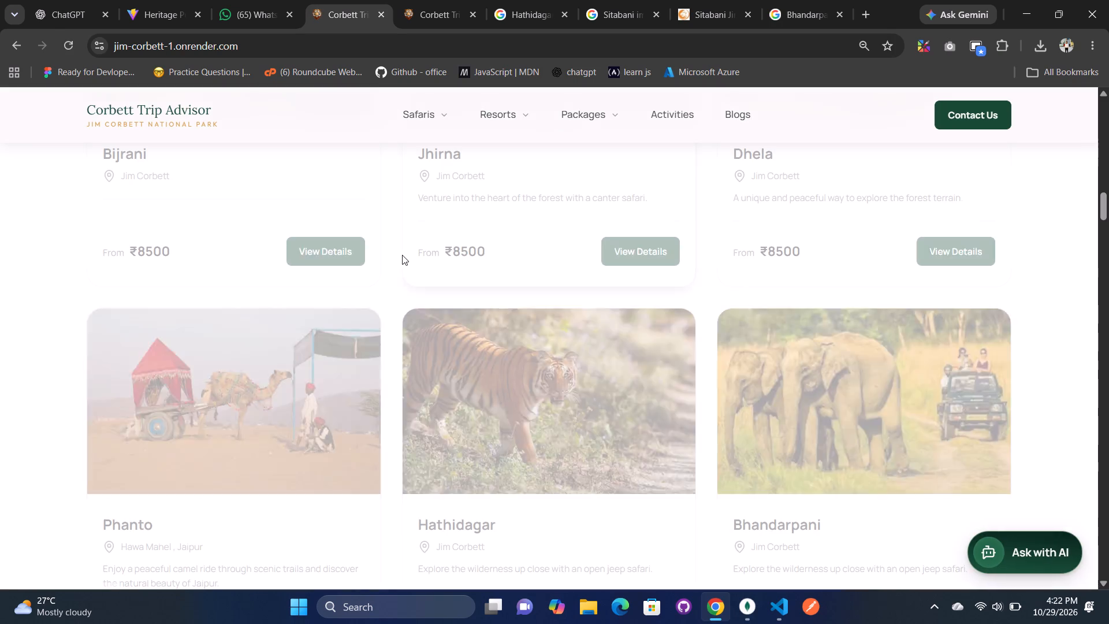
scroll(436, 294, up, 3)
scroll(436, 294, down, 1)
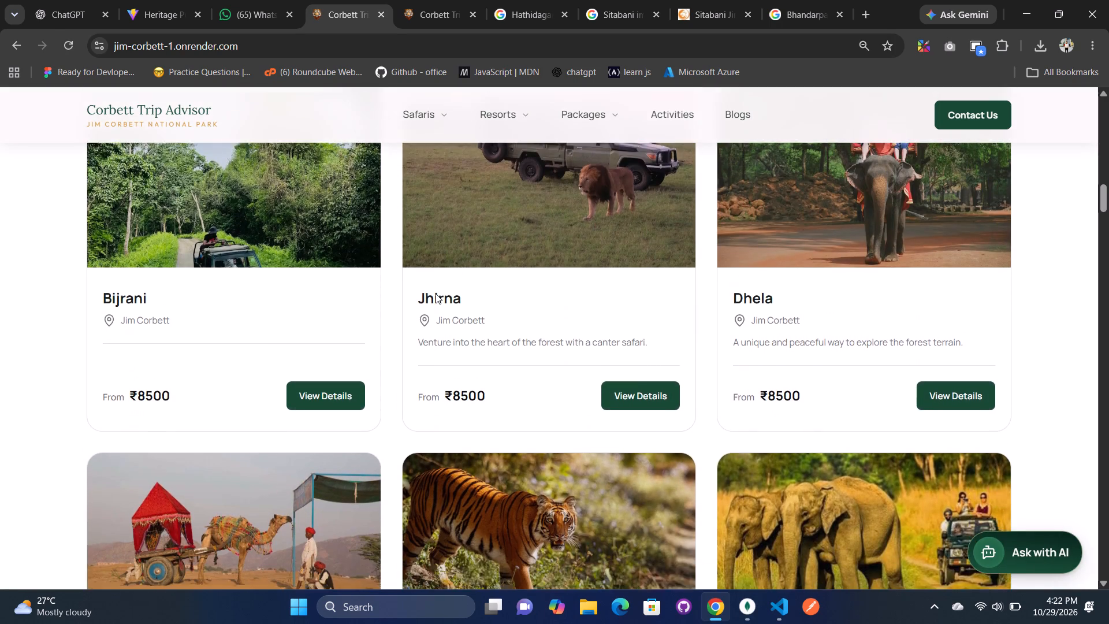
scroll(436, 294, down, 5)
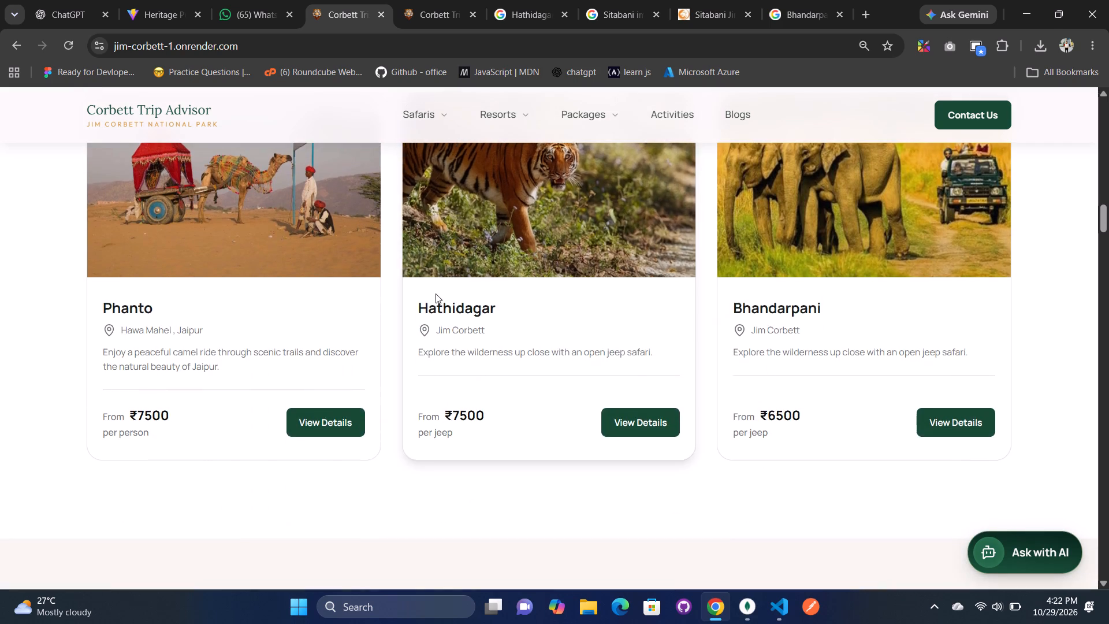
scroll(436, 294, up, 15)
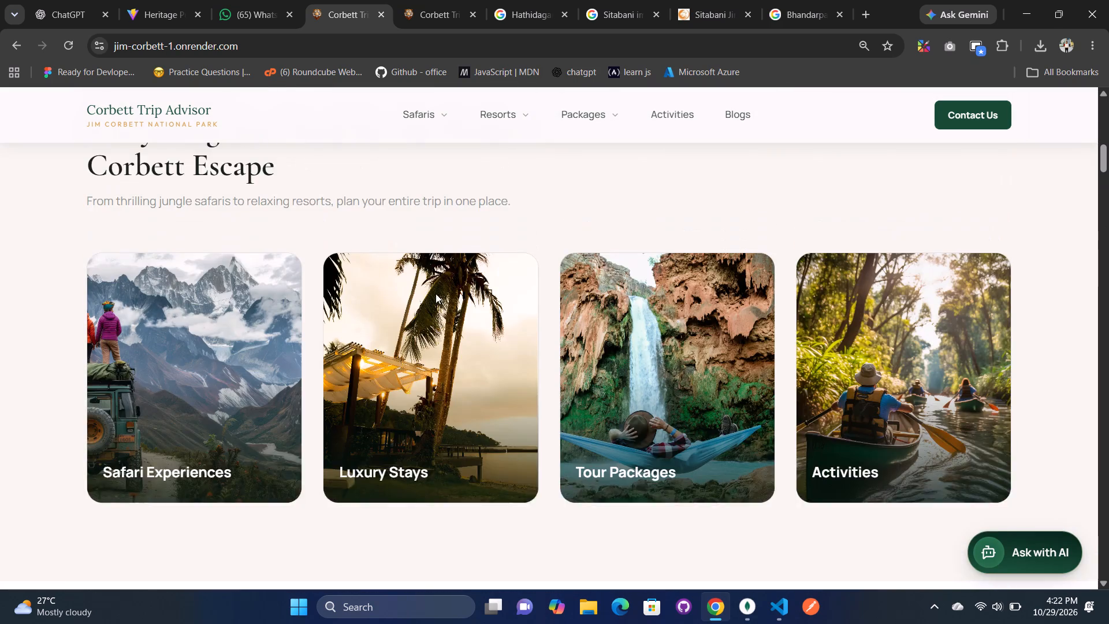
scroll(436, 294, up, 18)
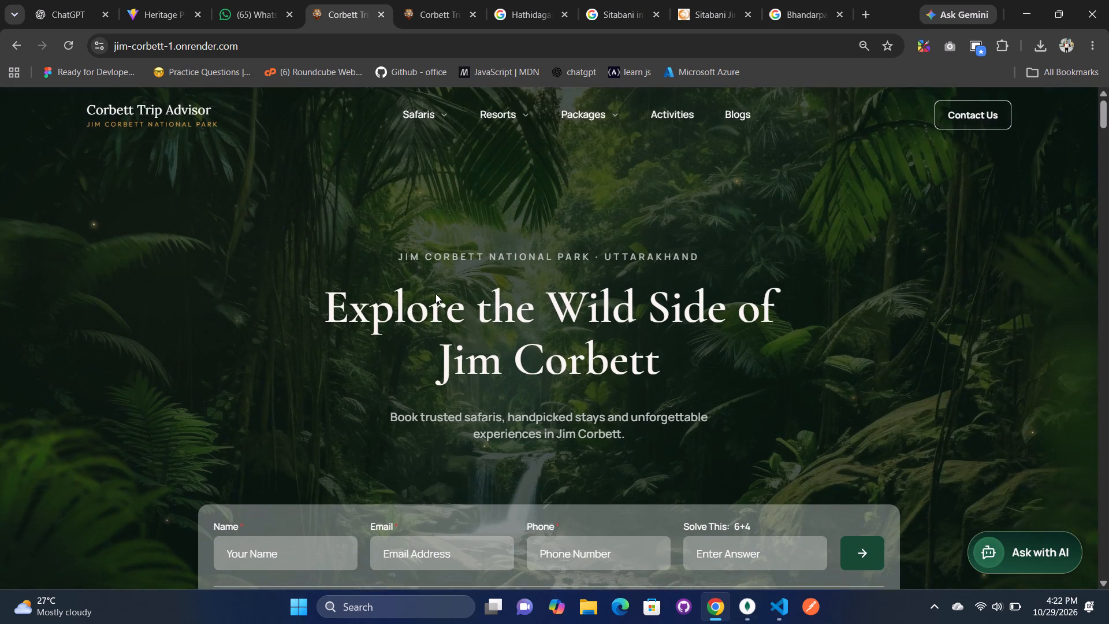
In the admin safari list, enable landing page display for Sitabani and disable it for Phanto.
click(460, 3)
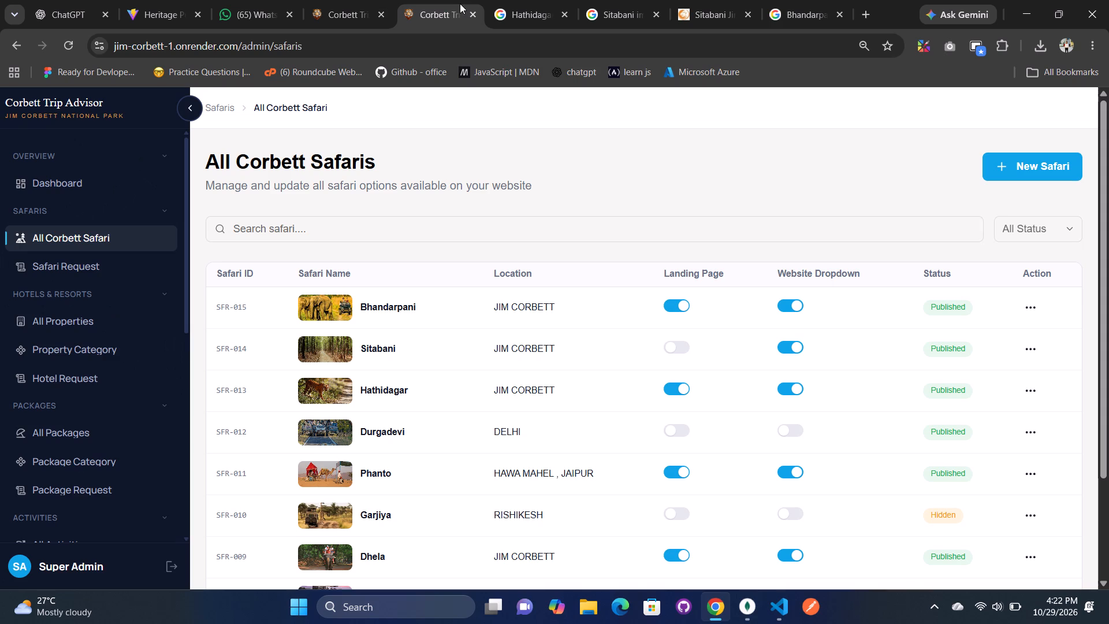
scroll(385, 381, down, 2)
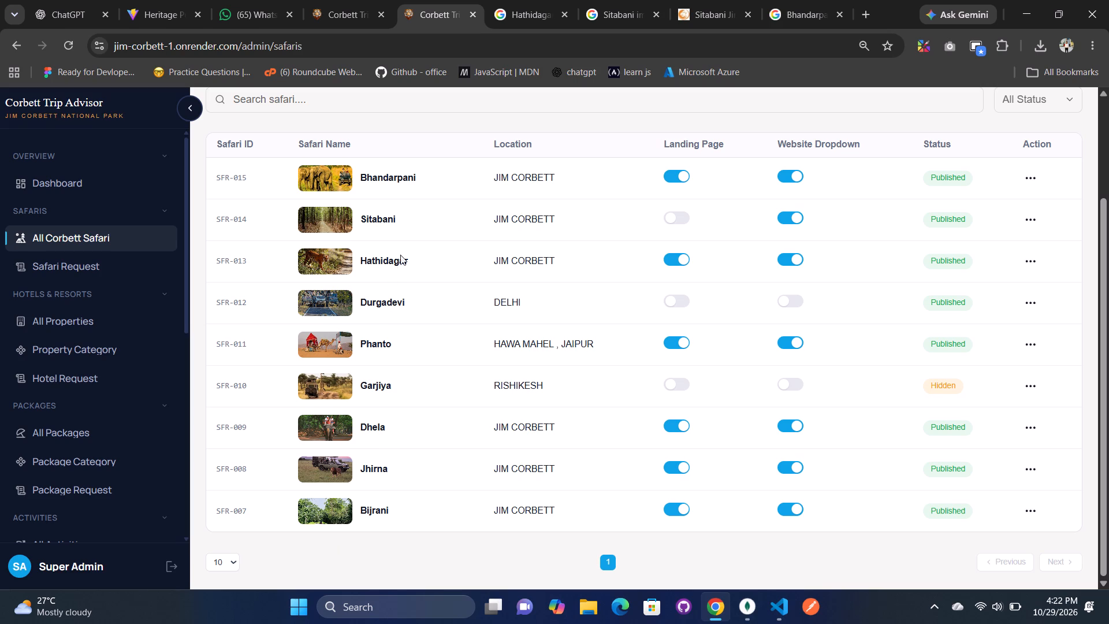
click(673, 219)
click(670, 347)
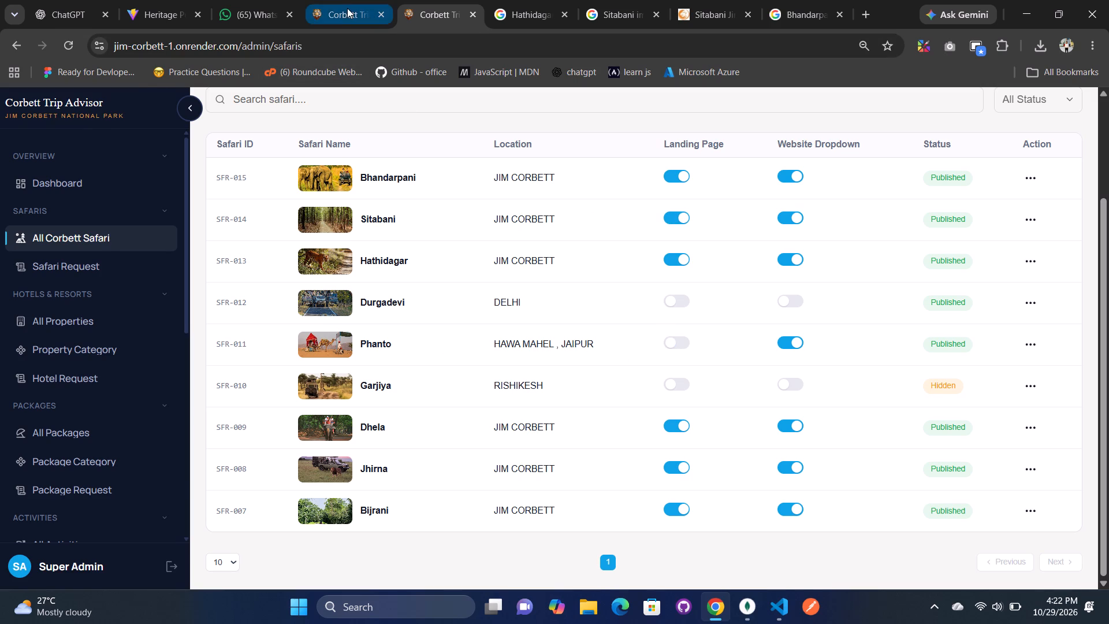
Reload the public home page and check the Find Your Perfect Safari section for the updated selection of safaris.
click(347, 8)
click(62, 54)
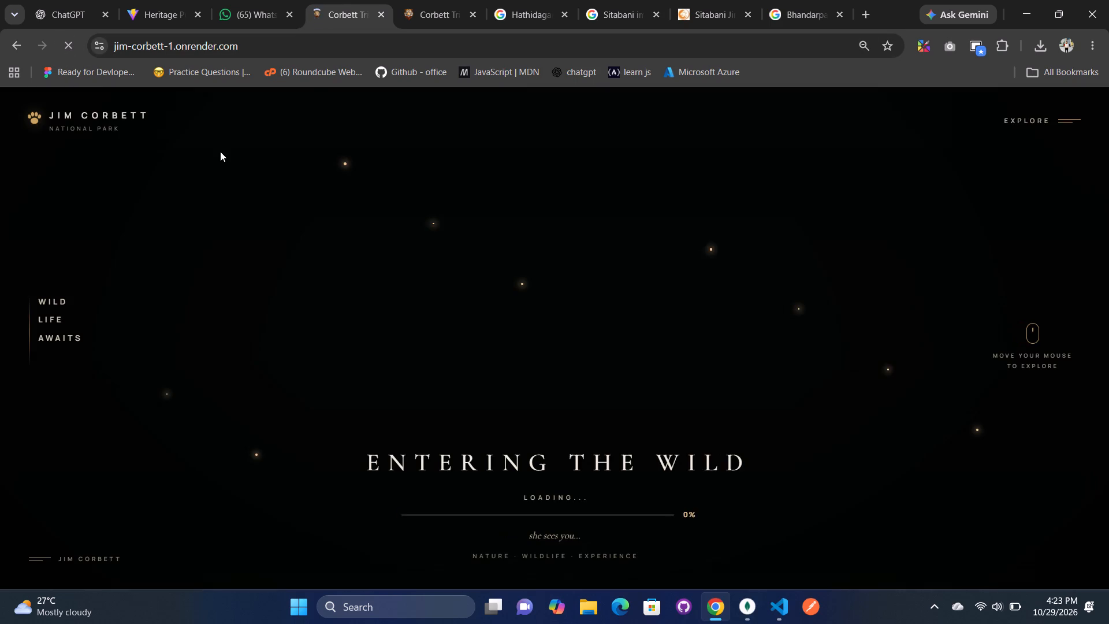
scroll(411, 275, down, 5)
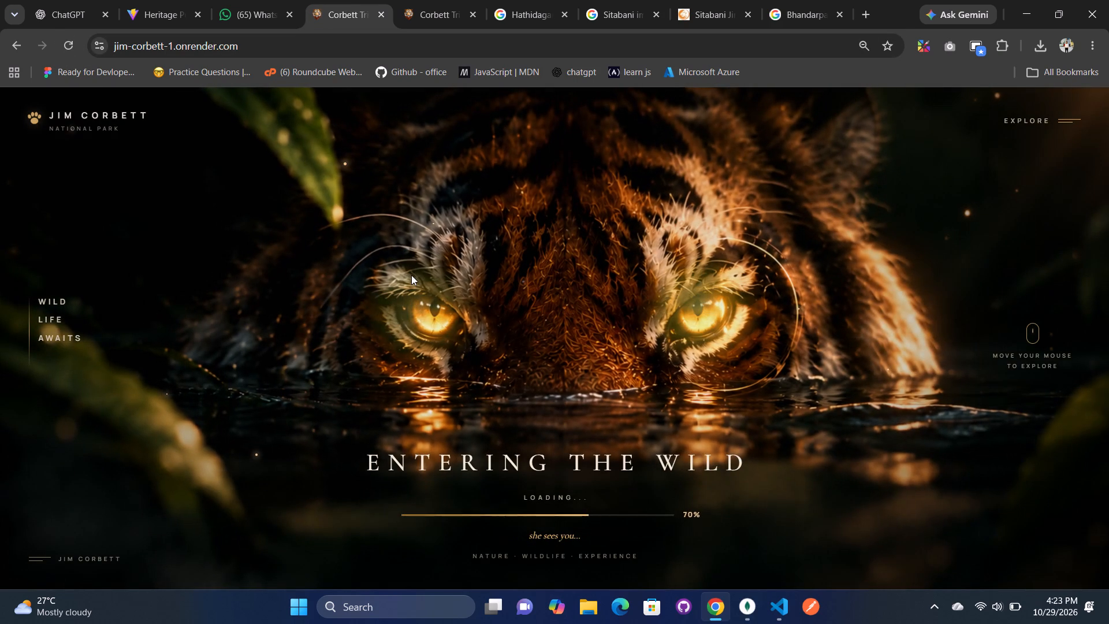
scroll(411, 275, down, 3)
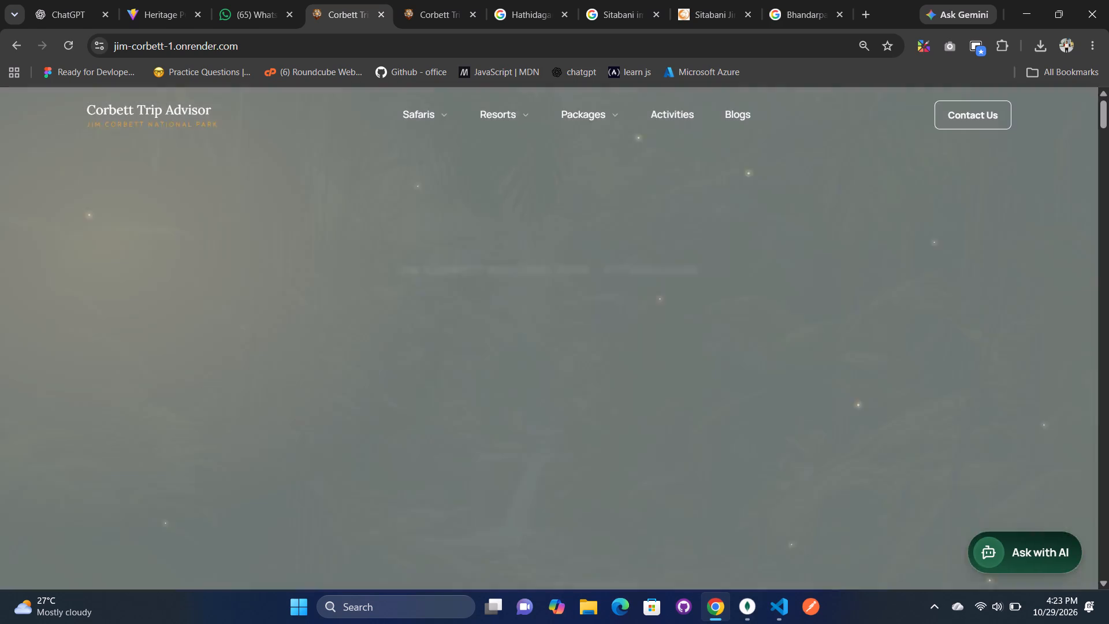
scroll(404, 322, down, 1)
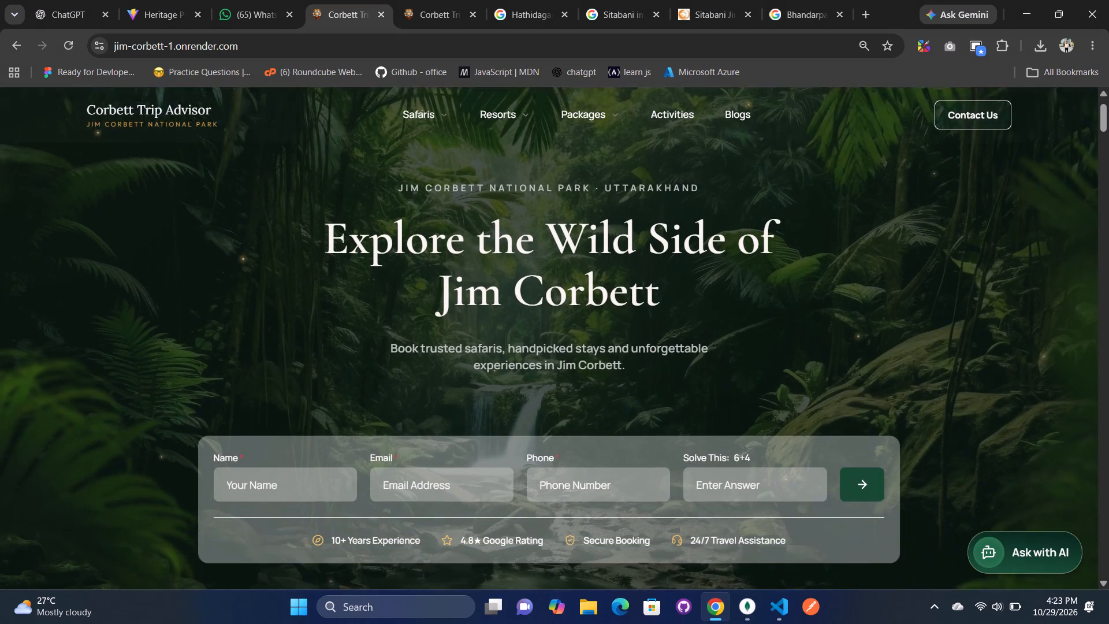
scroll(404, 325, down, 16)
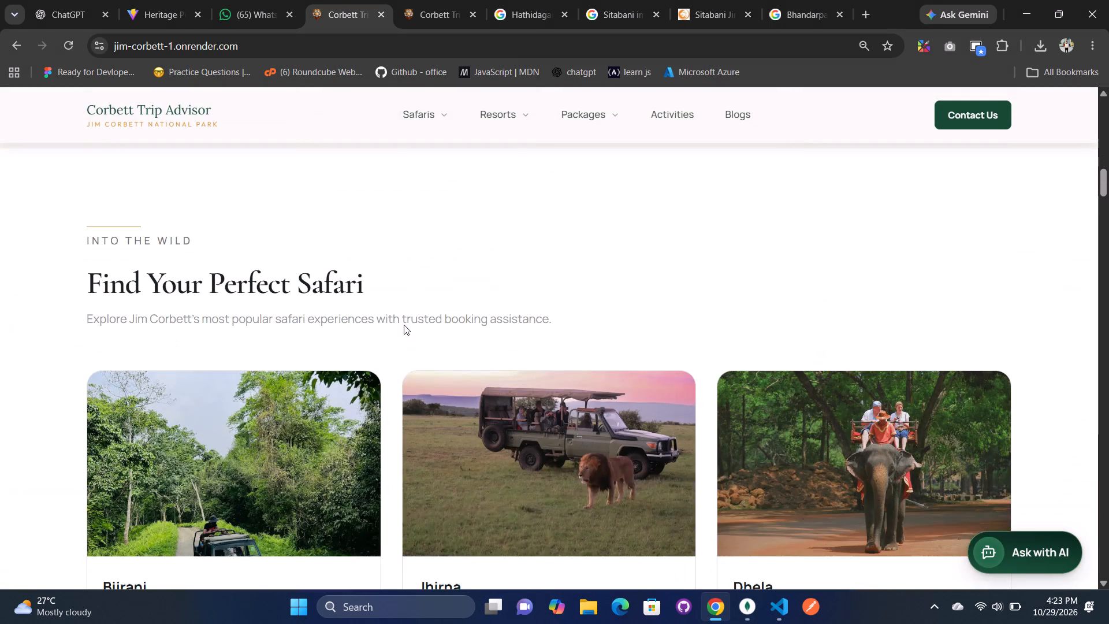
Examine the names, descriptions and prices on the home page's safari cards, then the resort cards below them.
scroll(404, 325, down, 6)
scroll(404, 325, up, 3)
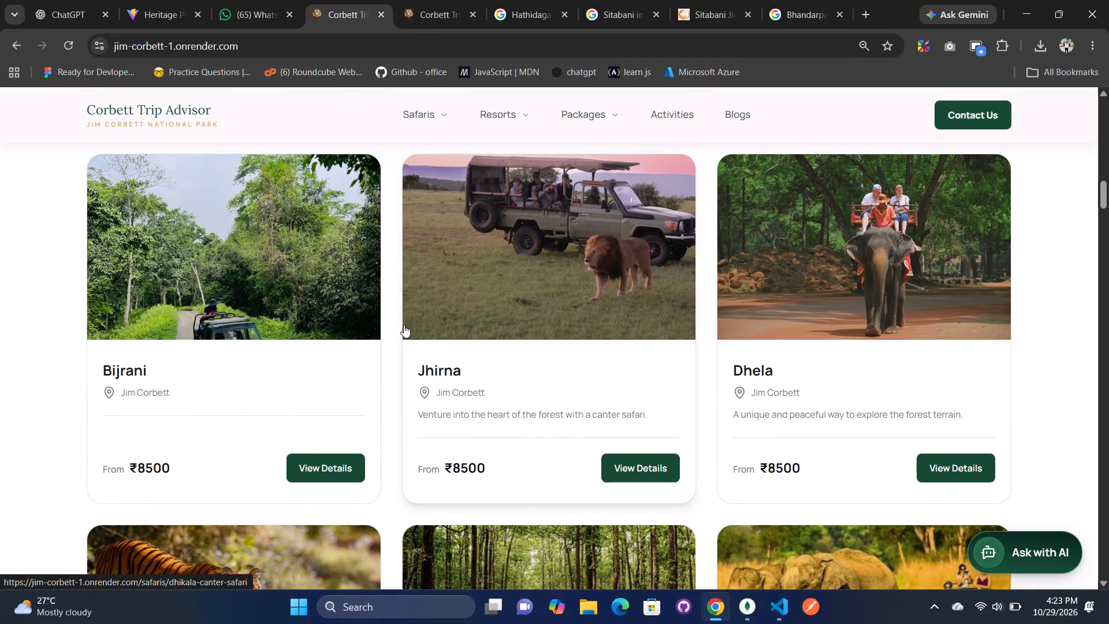
scroll(404, 325, down, 5)
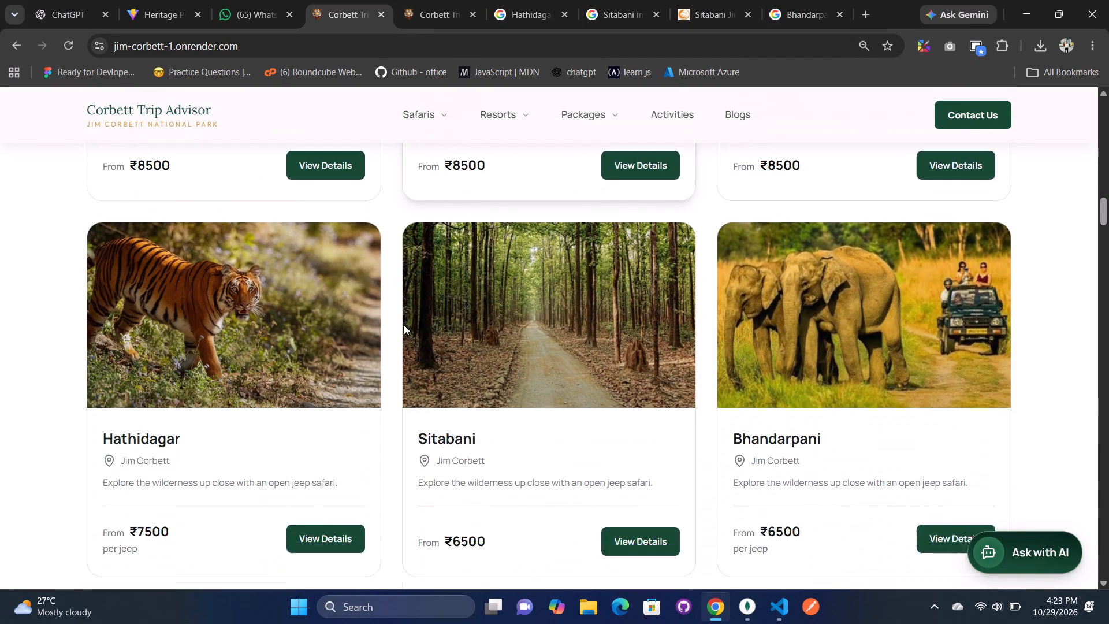
scroll(404, 325, down, 10)
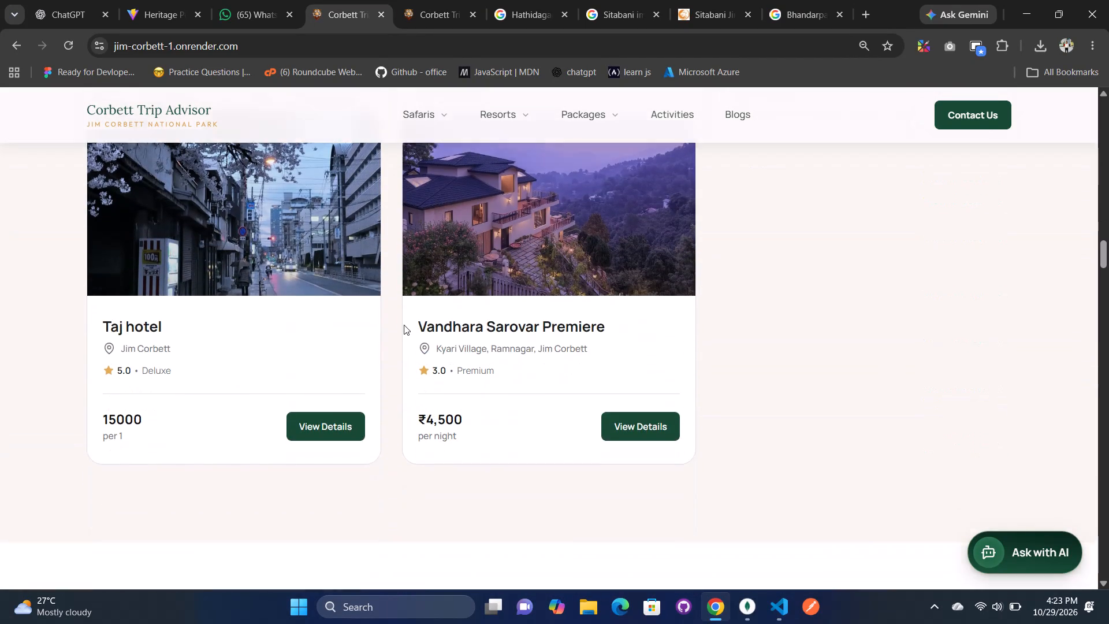
scroll(404, 325, down, 4)
scroll(404, 325, up, 4)
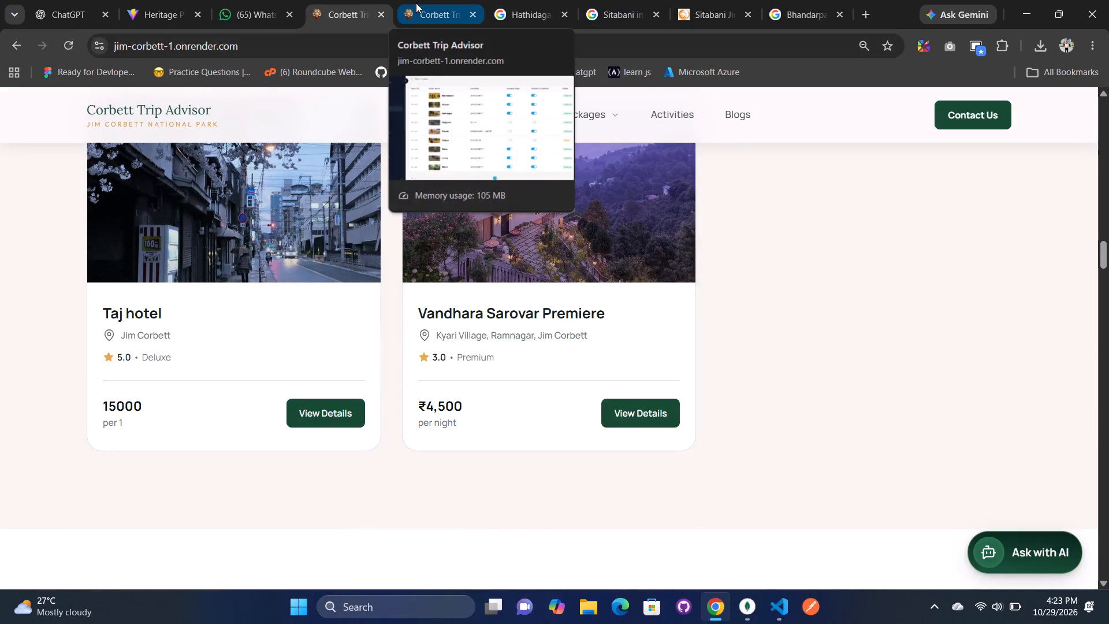
Open a new blank browser tab.
click(868, 8)
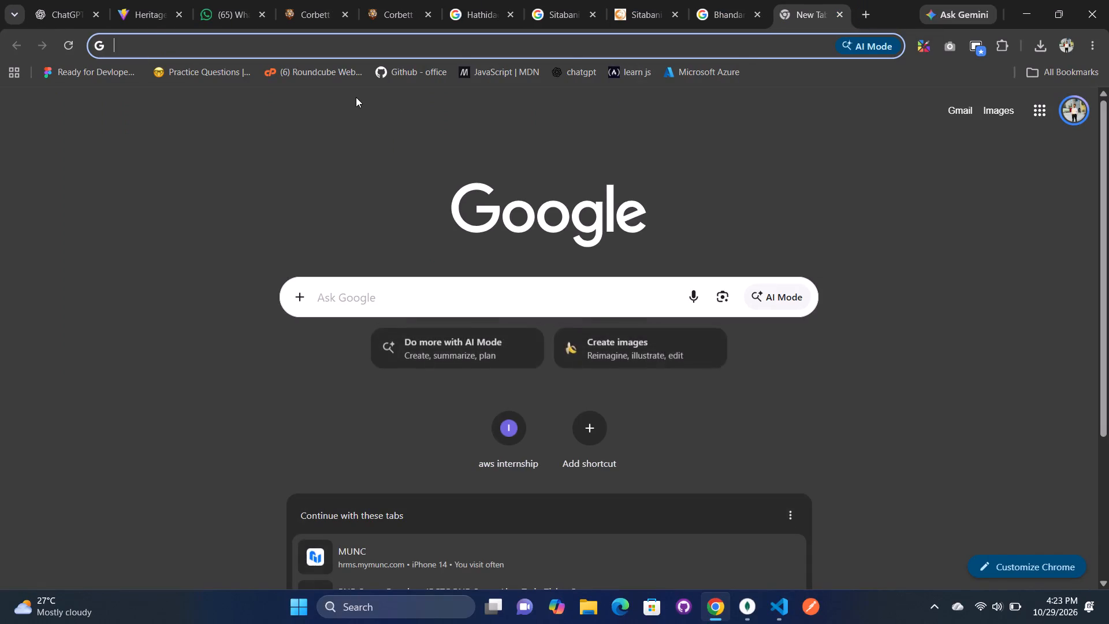